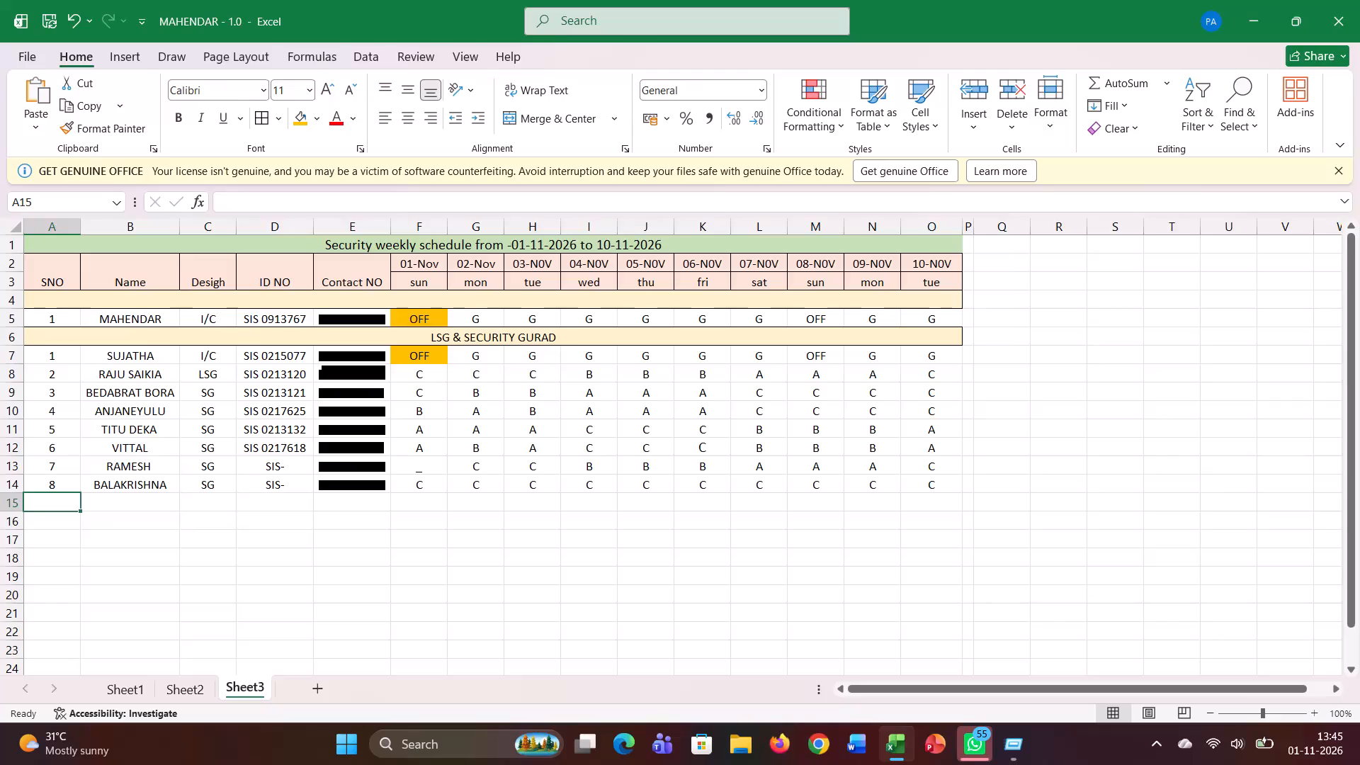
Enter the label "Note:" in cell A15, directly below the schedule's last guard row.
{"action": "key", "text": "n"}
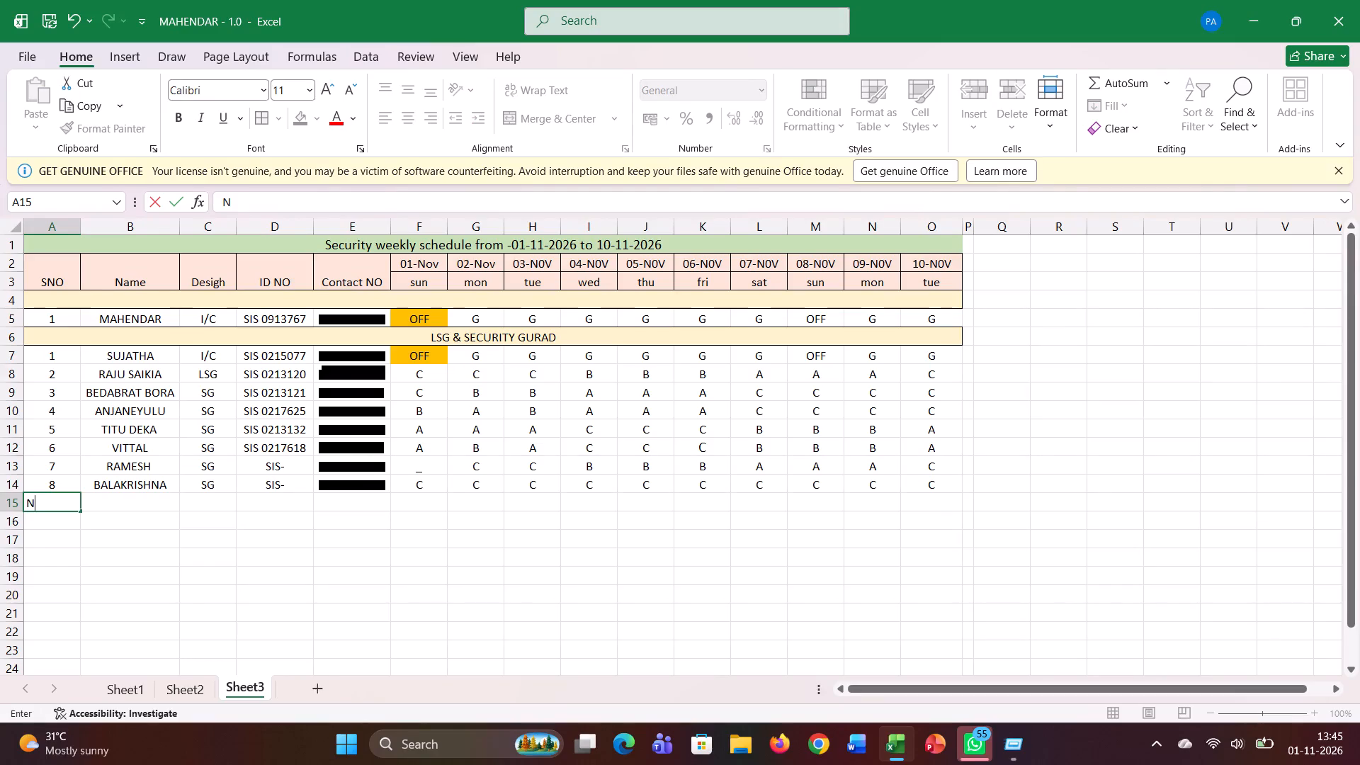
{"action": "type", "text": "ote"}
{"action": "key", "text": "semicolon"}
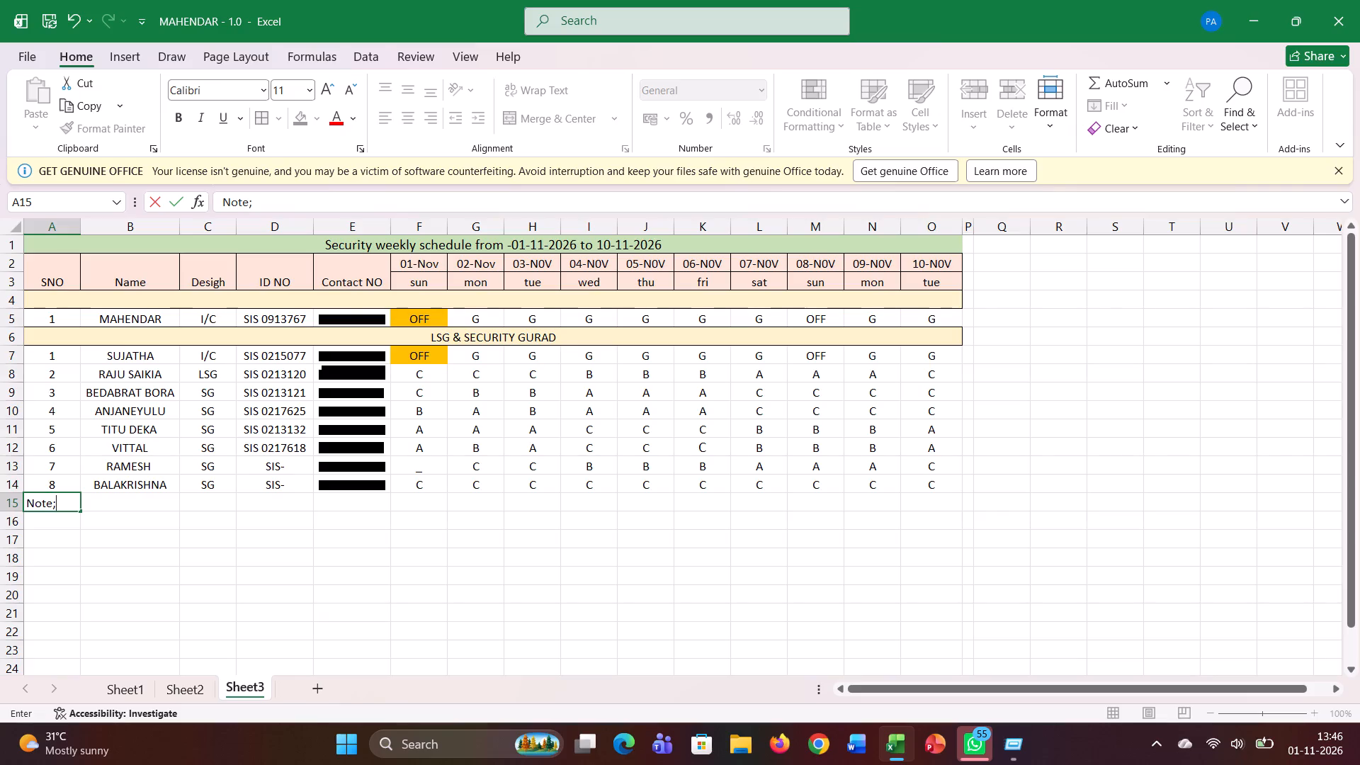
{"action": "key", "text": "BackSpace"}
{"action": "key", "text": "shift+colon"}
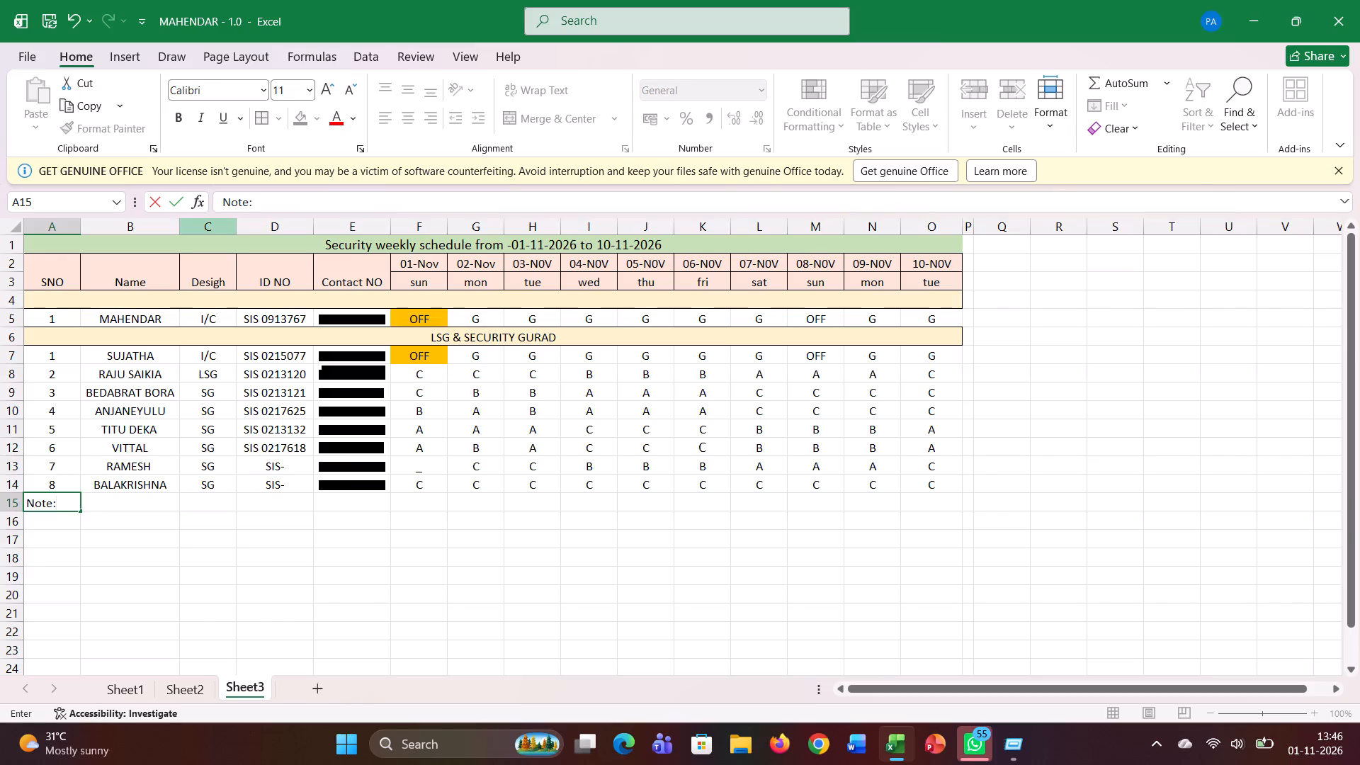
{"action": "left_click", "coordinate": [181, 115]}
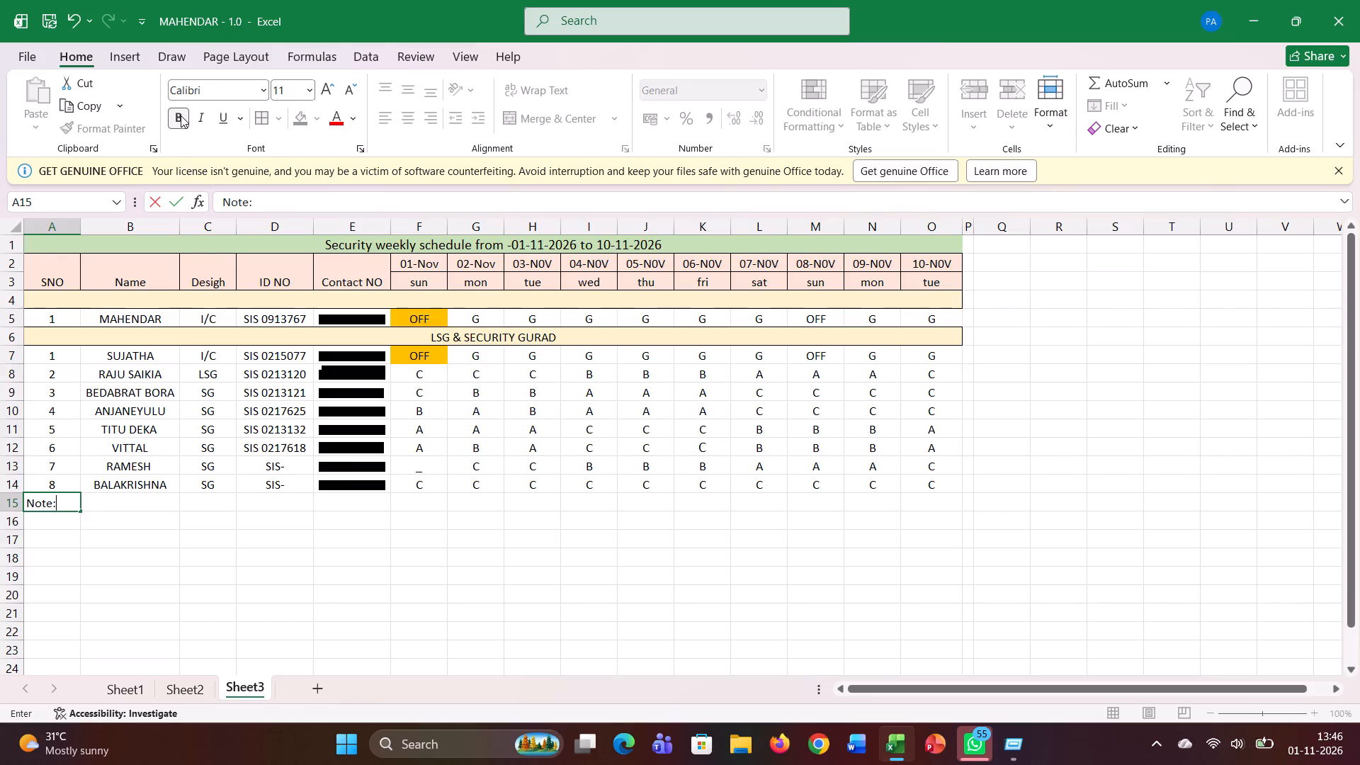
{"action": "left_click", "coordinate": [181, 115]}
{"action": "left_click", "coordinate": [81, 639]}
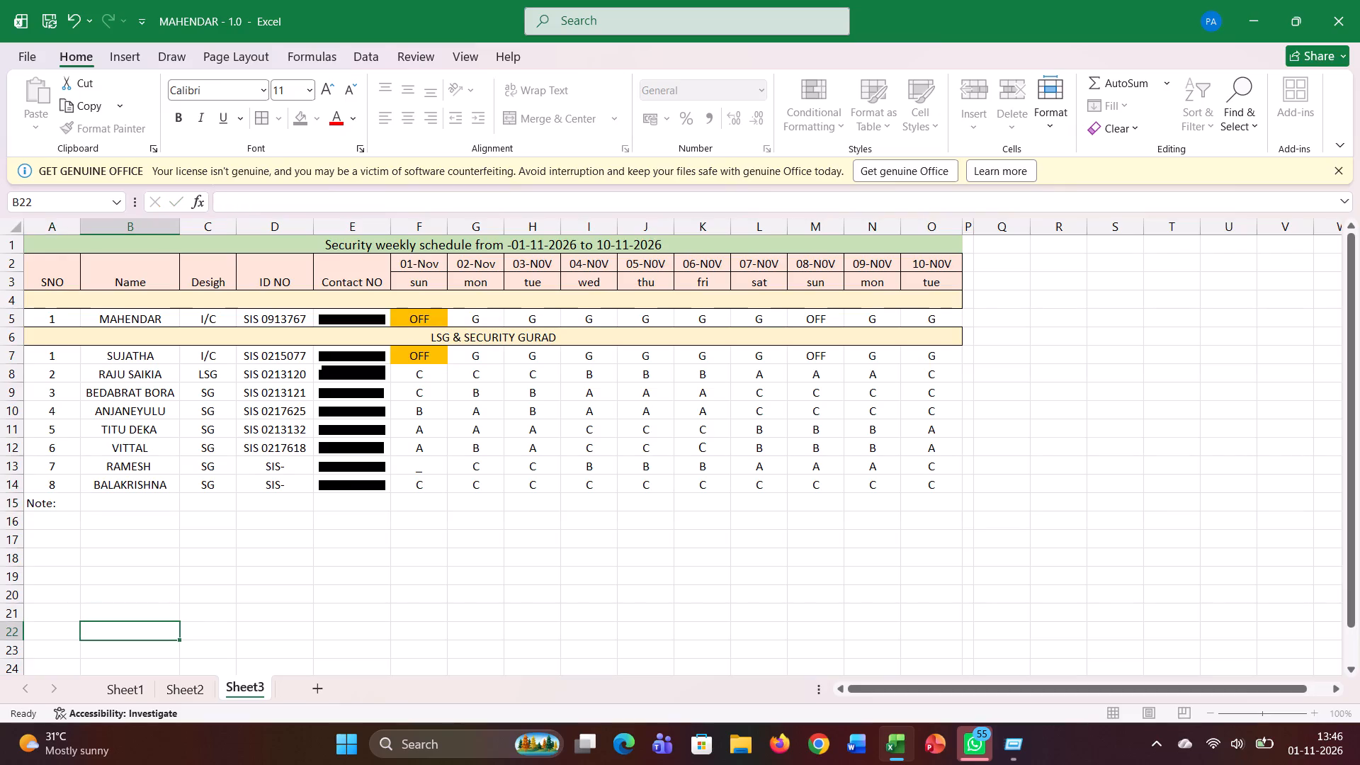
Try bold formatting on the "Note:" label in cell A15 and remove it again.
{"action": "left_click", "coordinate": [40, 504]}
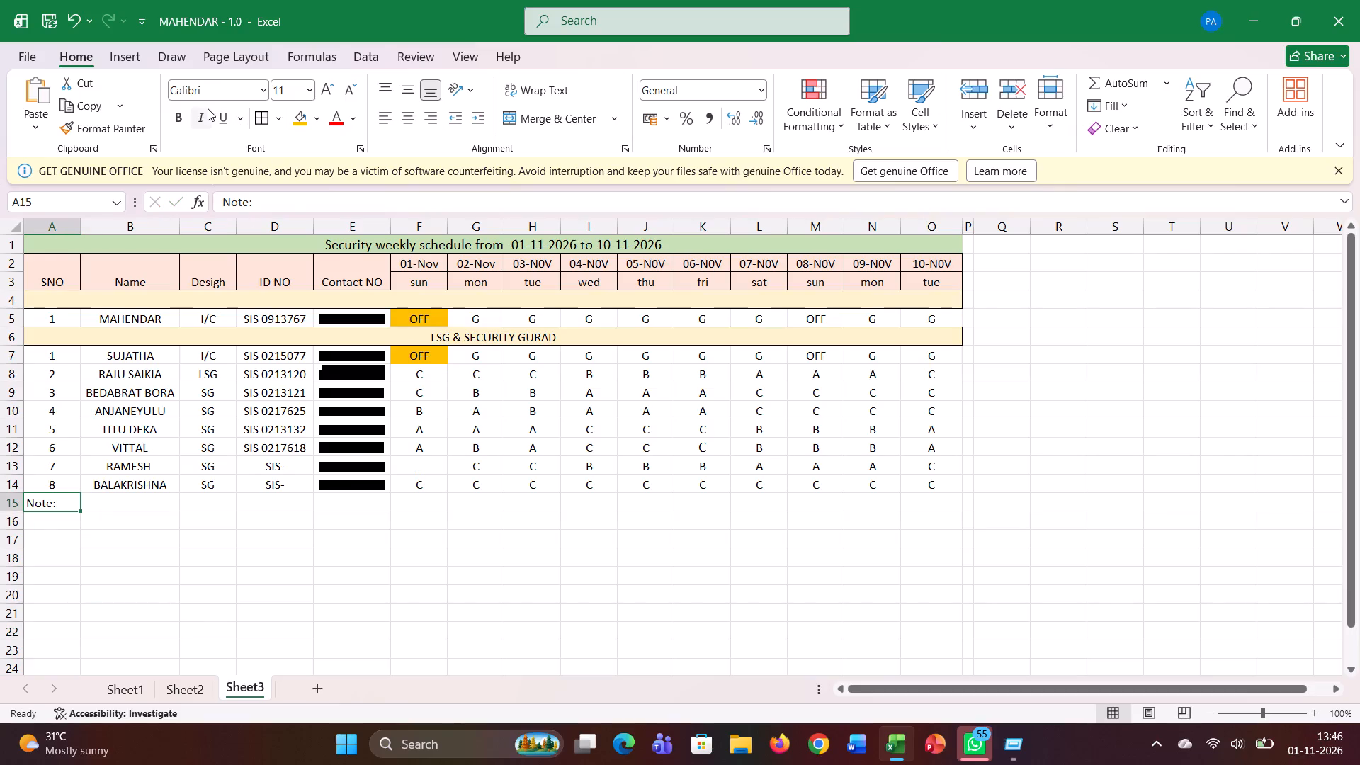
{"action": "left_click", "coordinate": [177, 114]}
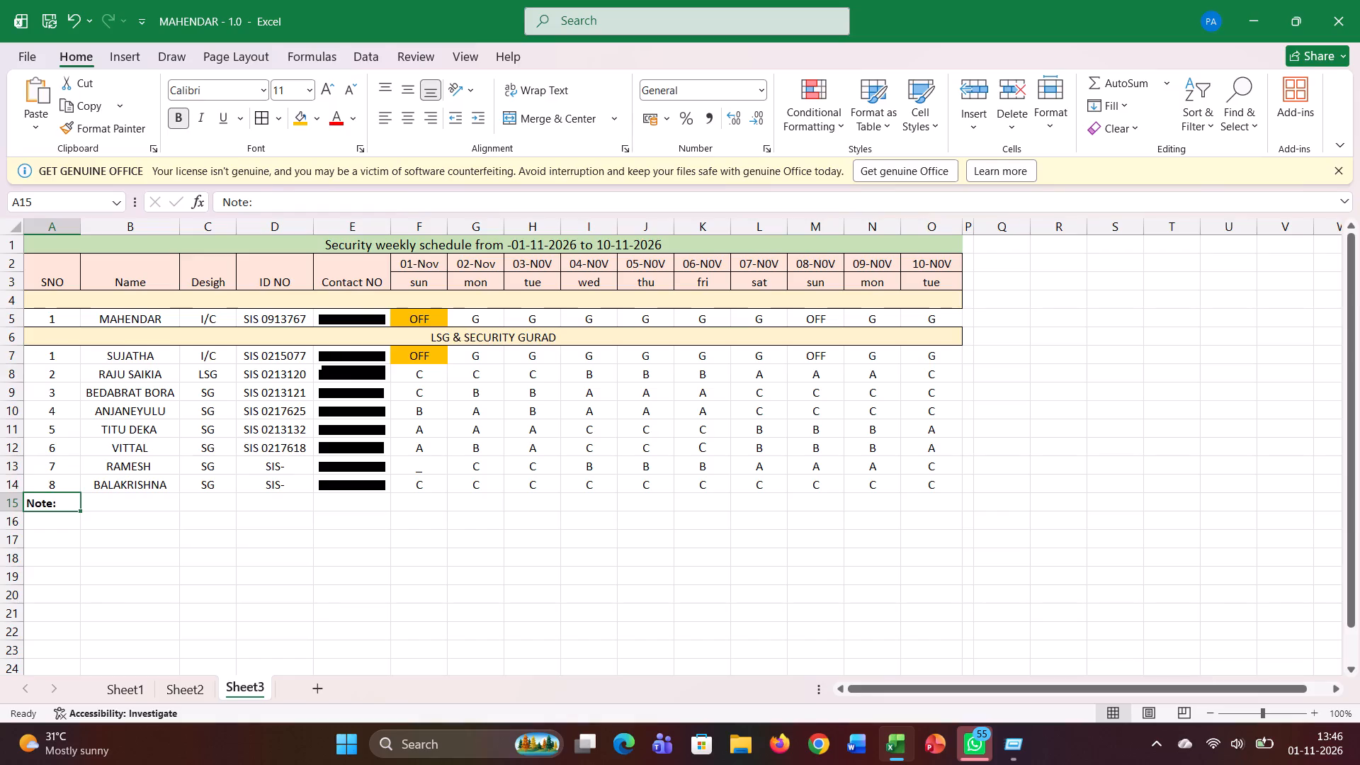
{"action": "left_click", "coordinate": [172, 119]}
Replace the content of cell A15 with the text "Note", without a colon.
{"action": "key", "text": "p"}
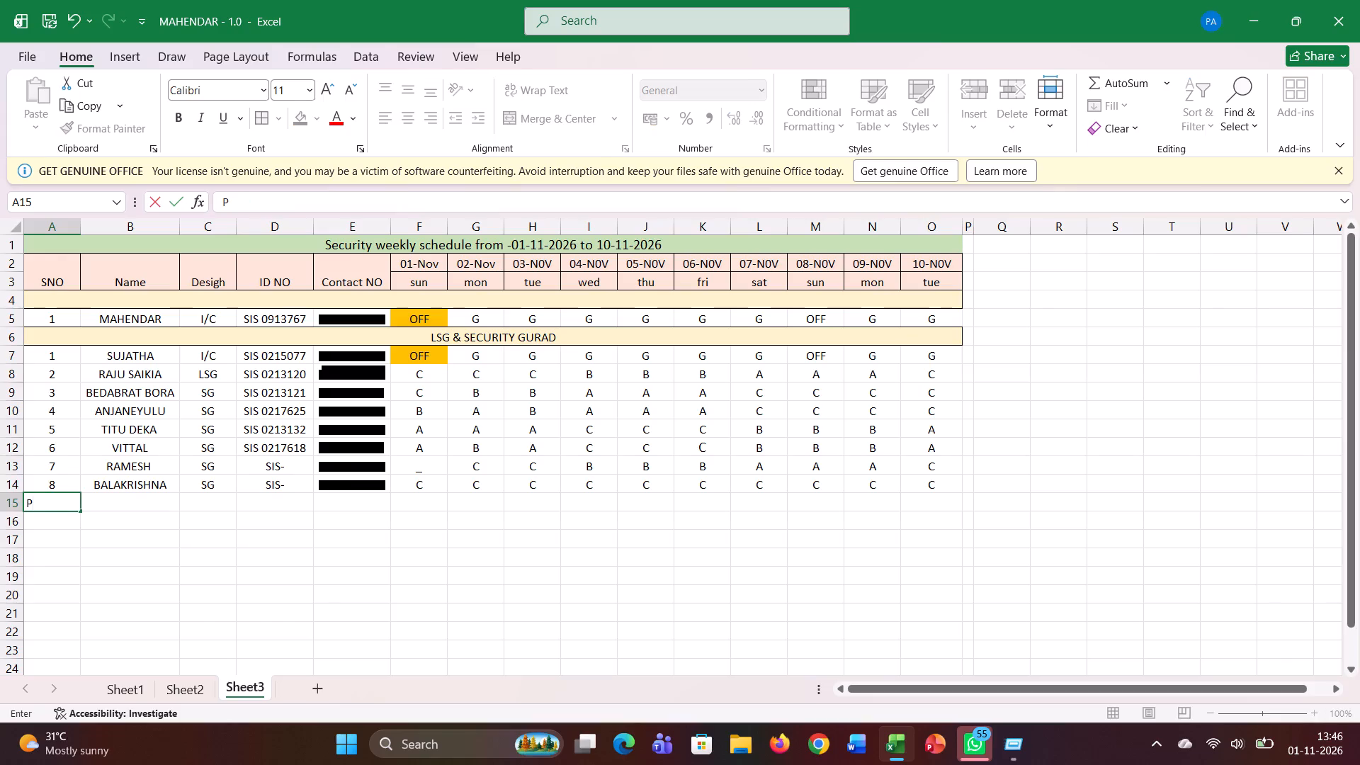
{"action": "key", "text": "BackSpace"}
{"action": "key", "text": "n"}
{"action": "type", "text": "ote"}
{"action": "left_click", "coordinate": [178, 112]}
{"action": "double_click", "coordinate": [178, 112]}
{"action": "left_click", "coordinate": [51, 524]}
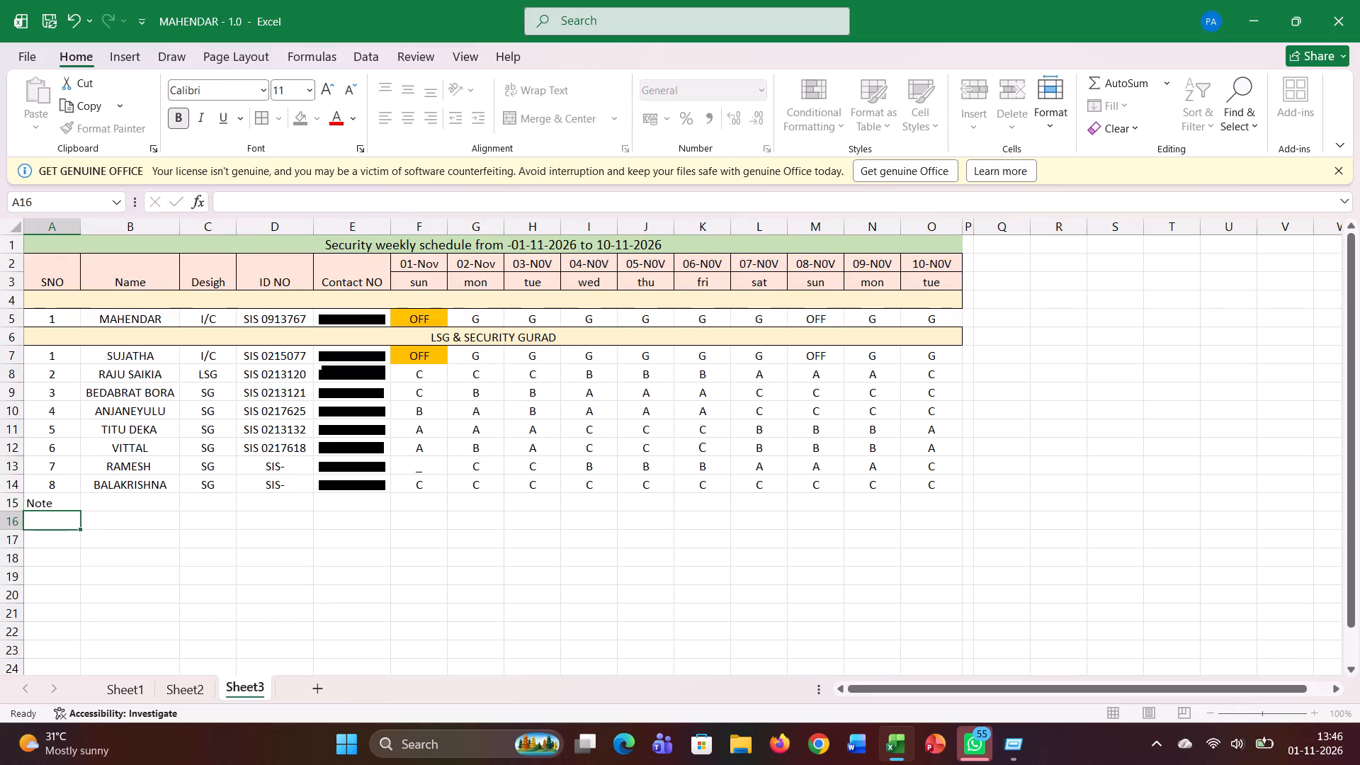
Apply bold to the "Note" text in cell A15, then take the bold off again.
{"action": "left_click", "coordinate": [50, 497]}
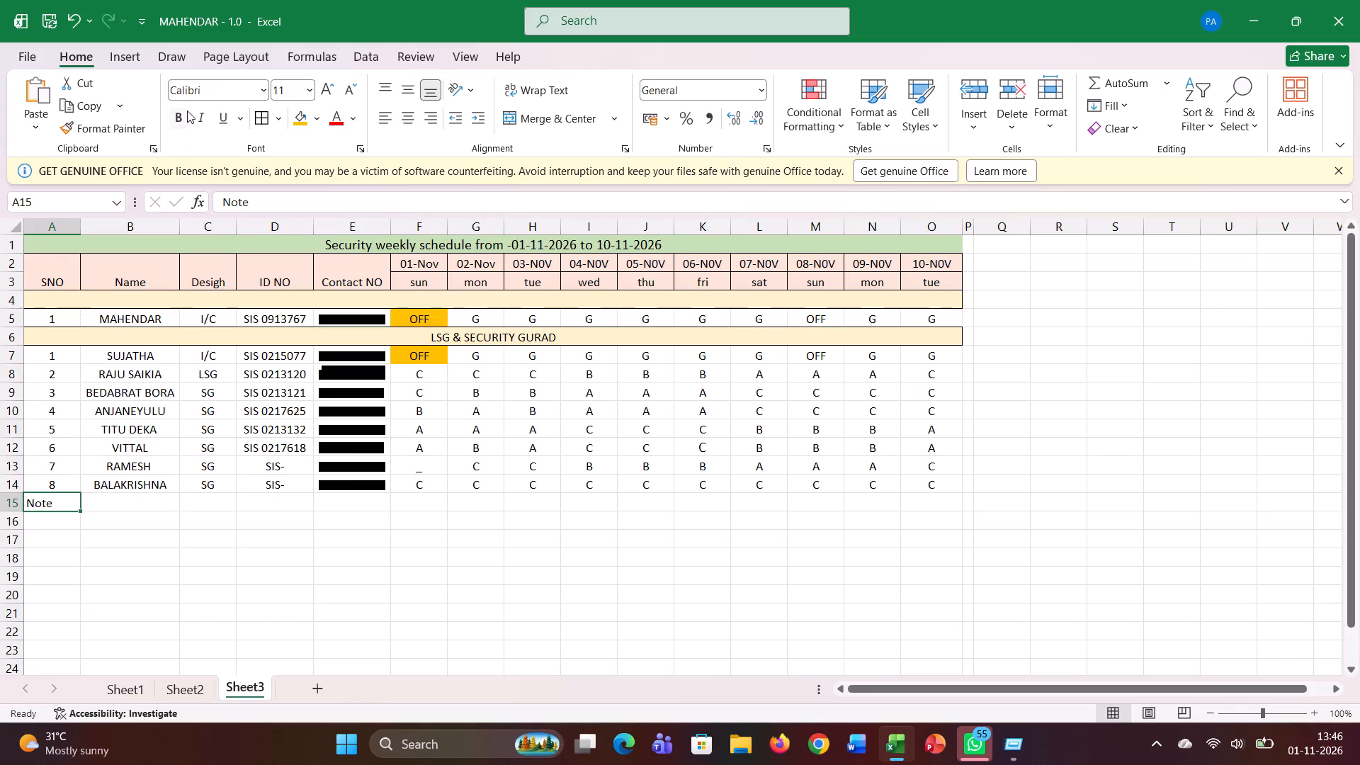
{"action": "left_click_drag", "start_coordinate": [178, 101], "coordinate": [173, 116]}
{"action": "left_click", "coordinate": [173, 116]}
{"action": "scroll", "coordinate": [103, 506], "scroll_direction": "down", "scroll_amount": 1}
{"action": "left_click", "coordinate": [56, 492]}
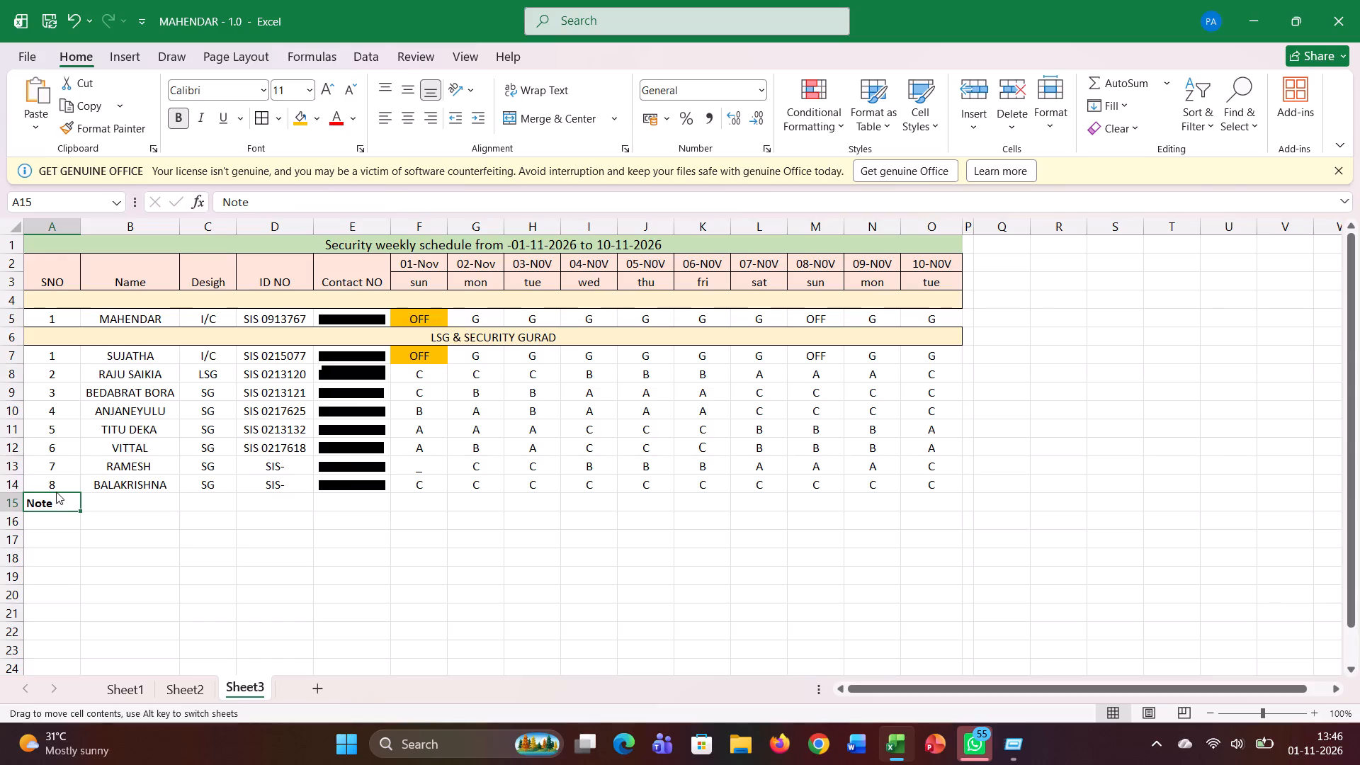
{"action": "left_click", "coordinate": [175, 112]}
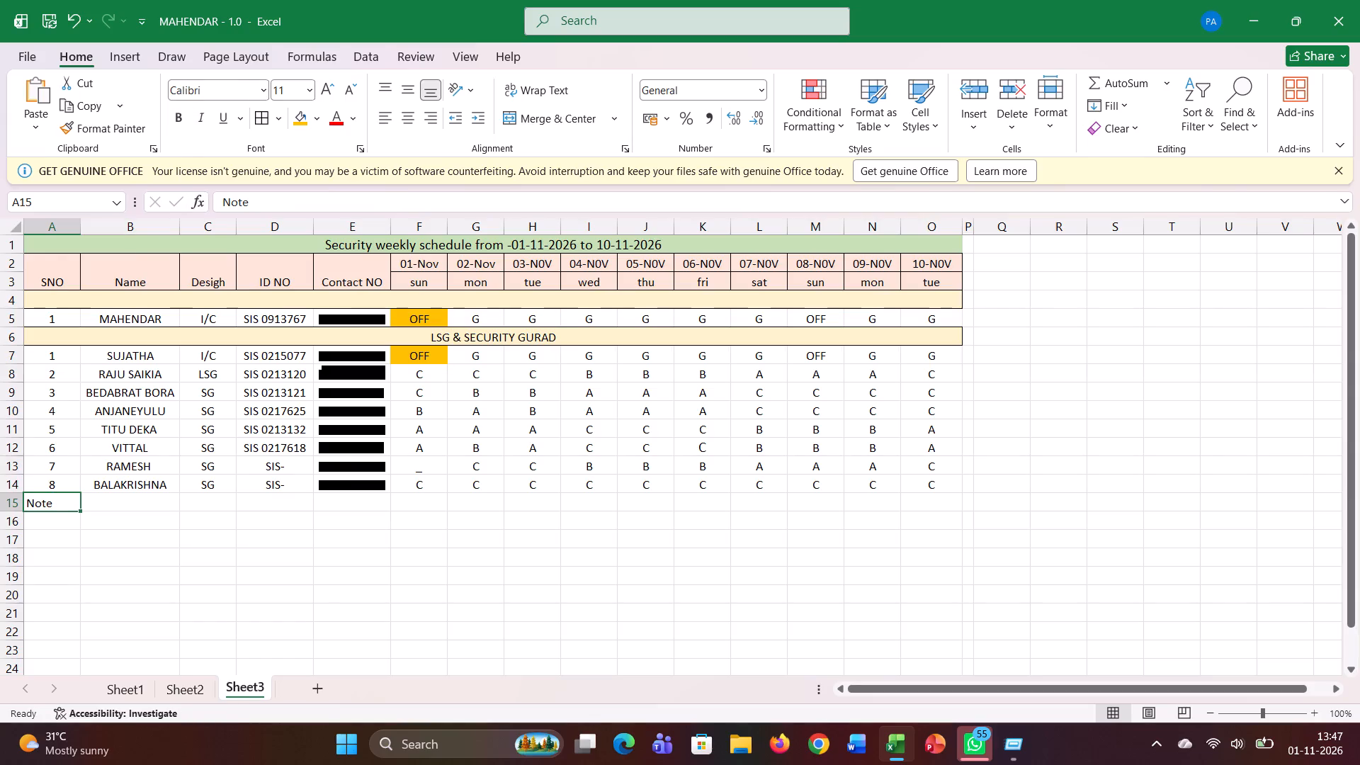
Overwrite the text in cell A15 with "Note:", including the colon.
{"action": "left_click", "coordinate": [51, 500]}
{"action": "left_click", "coordinate": [59, 509]}
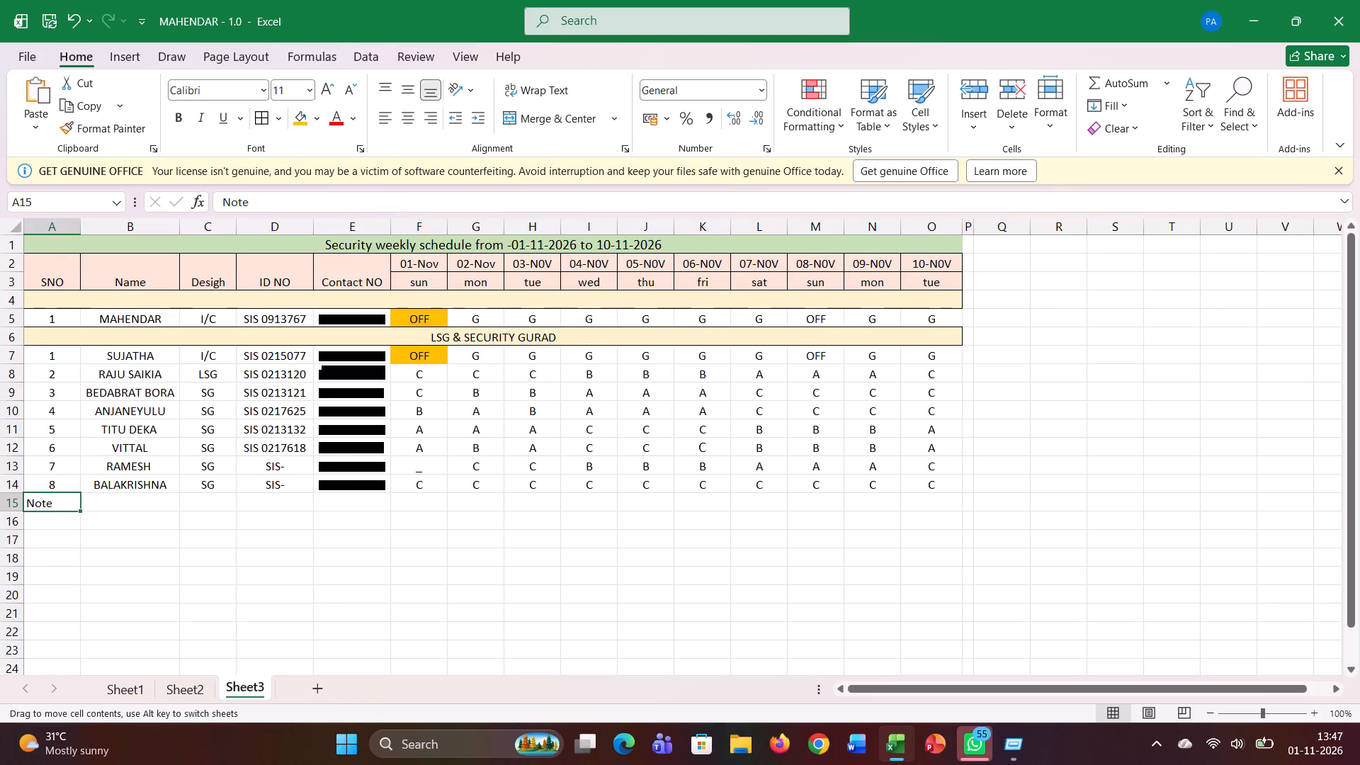
{"action": "left_click", "coordinate": [59, 509]}
{"action": "key", "text": "p"}
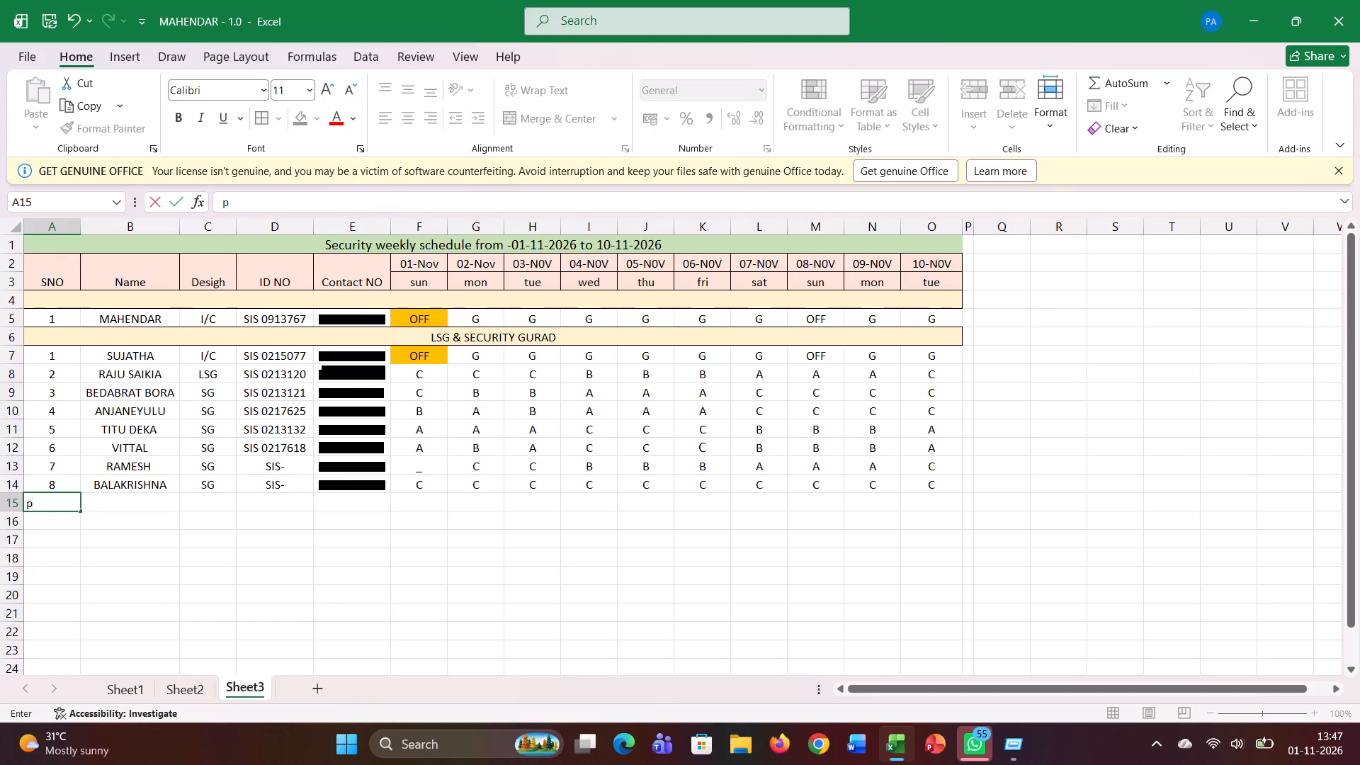
{"action": "key", "text": "BackSpace"}
{"action": "type", "text": "NOTE"}
{"action": "key", "text": "BackSpace"}
{"action": "key", "text": "BackSpace"}
{"action": "key", "text": "BackSpace"}
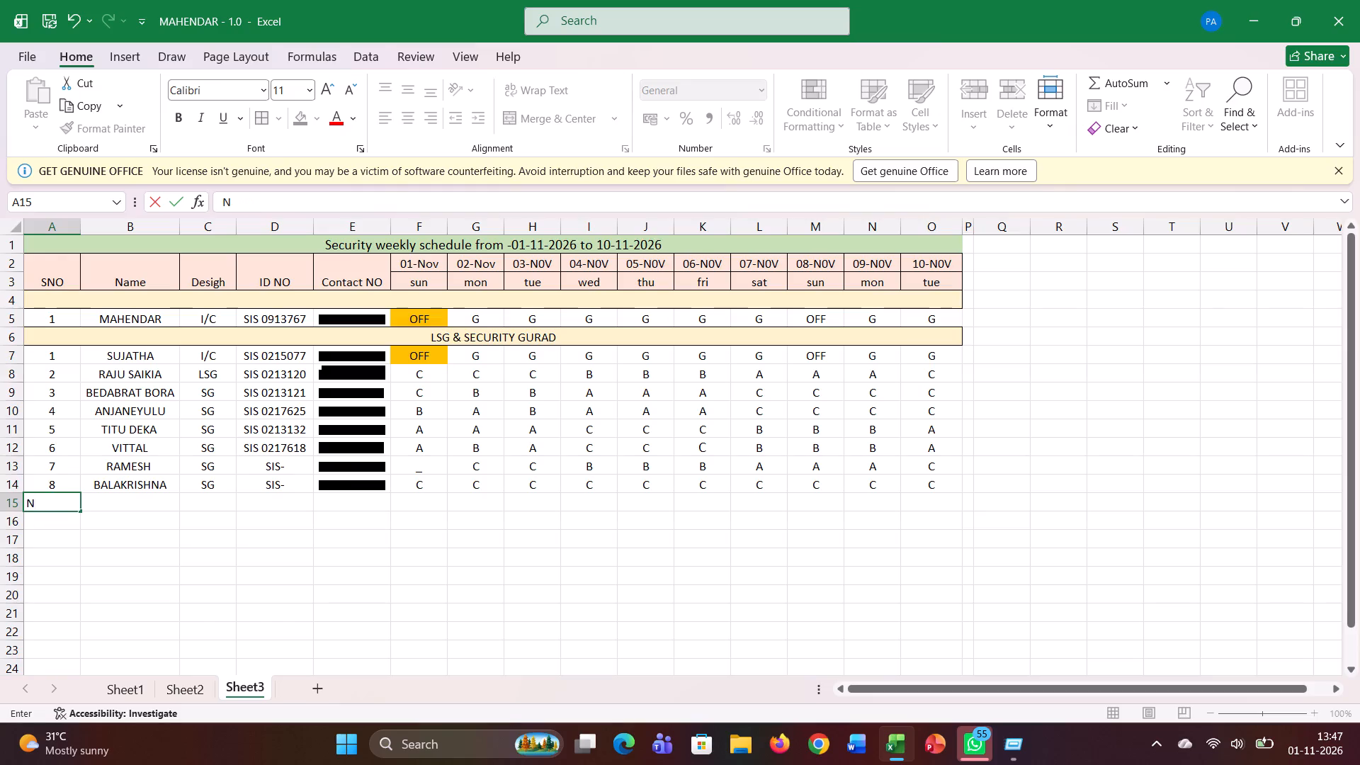
{"action": "key", "text": "o"}
{"action": "type", "text": "te"}
{"action": "key", "text": "shift+colon"}
{"action": "right_click", "coordinate": [66, 543]}
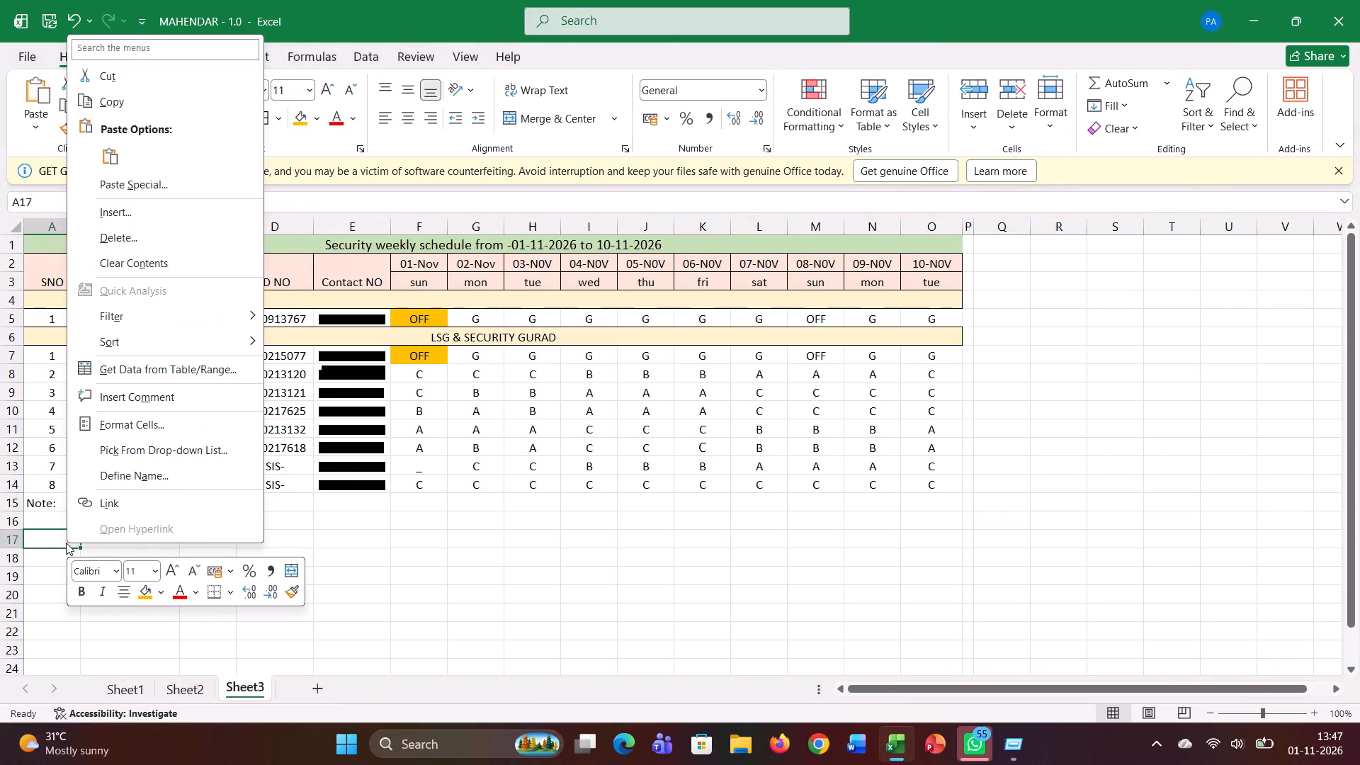
{"action": "left_click", "coordinate": [66, 543]}
{"action": "left_click_drag", "start_coordinate": [50, 504], "coordinate": [118, 276]}
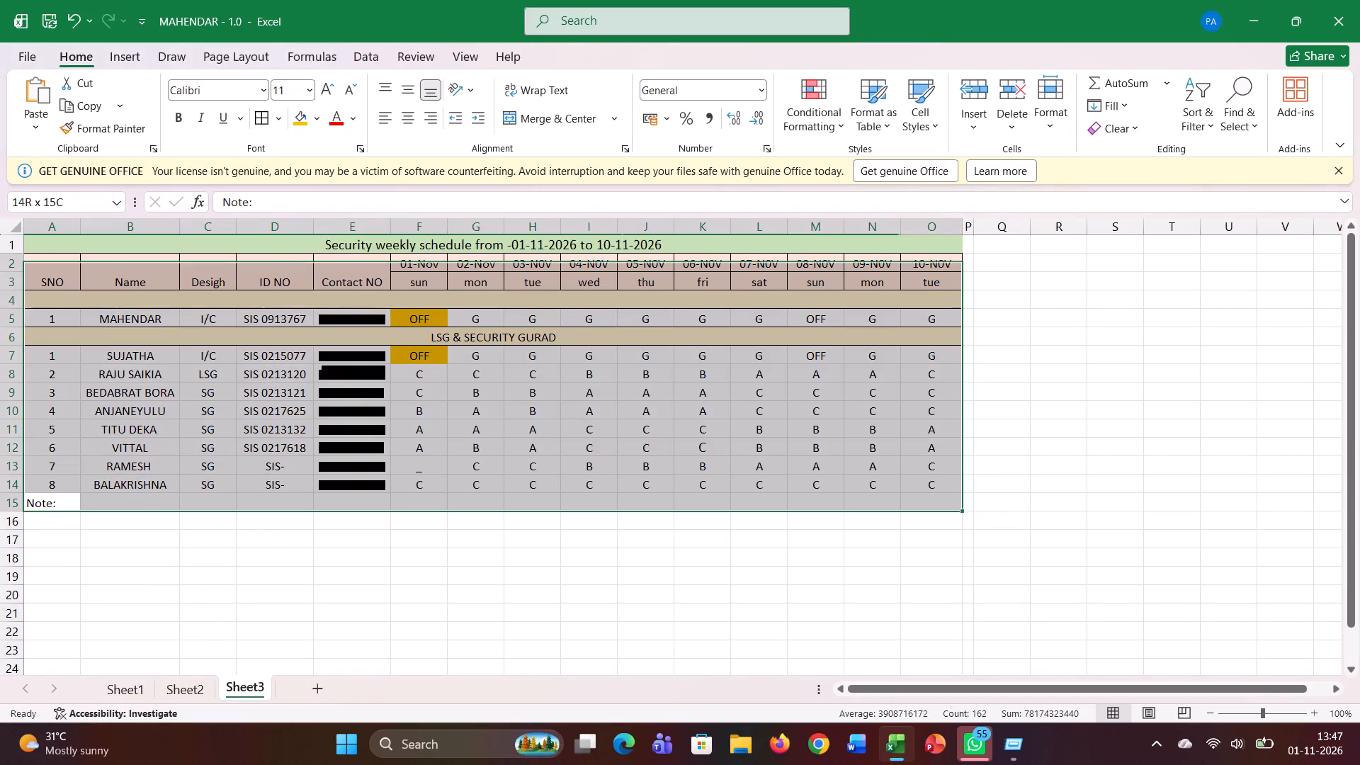
{"action": "left_click", "coordinate": [126, 613]}
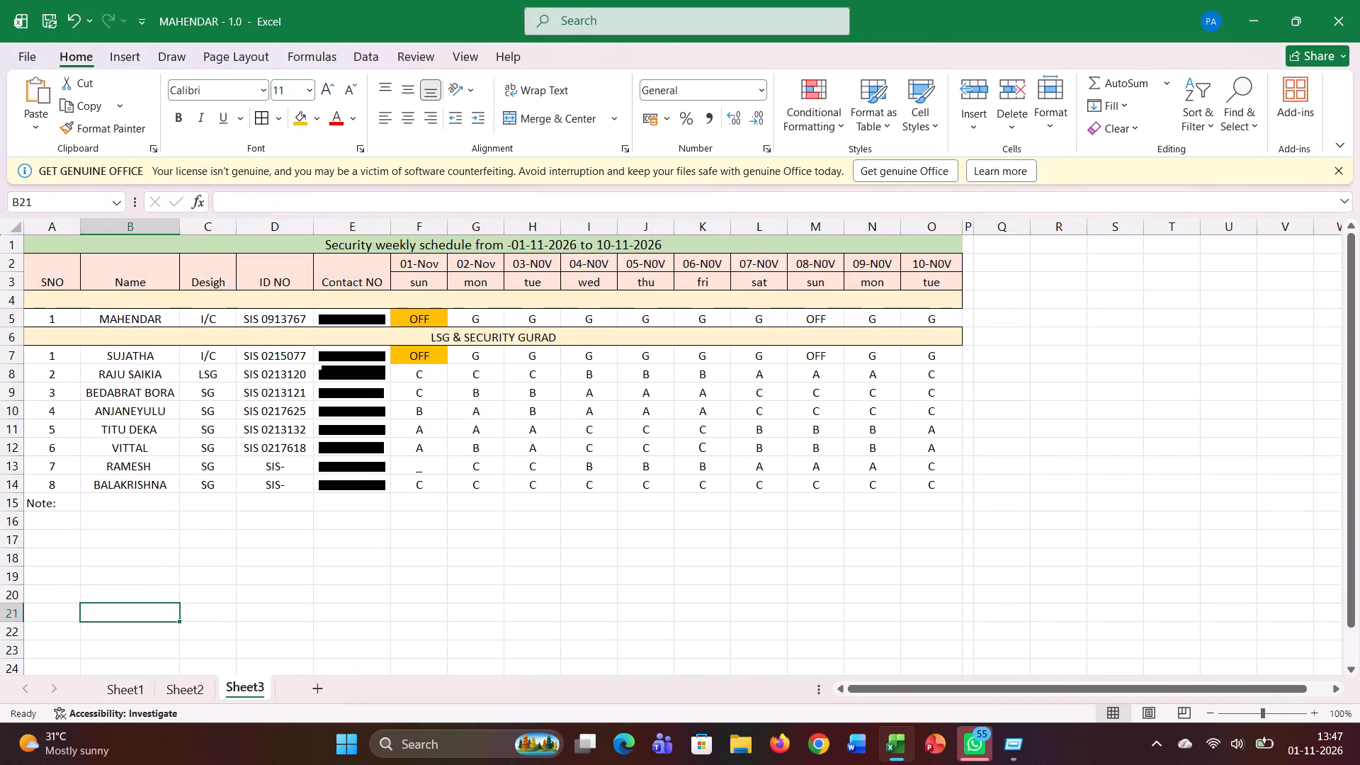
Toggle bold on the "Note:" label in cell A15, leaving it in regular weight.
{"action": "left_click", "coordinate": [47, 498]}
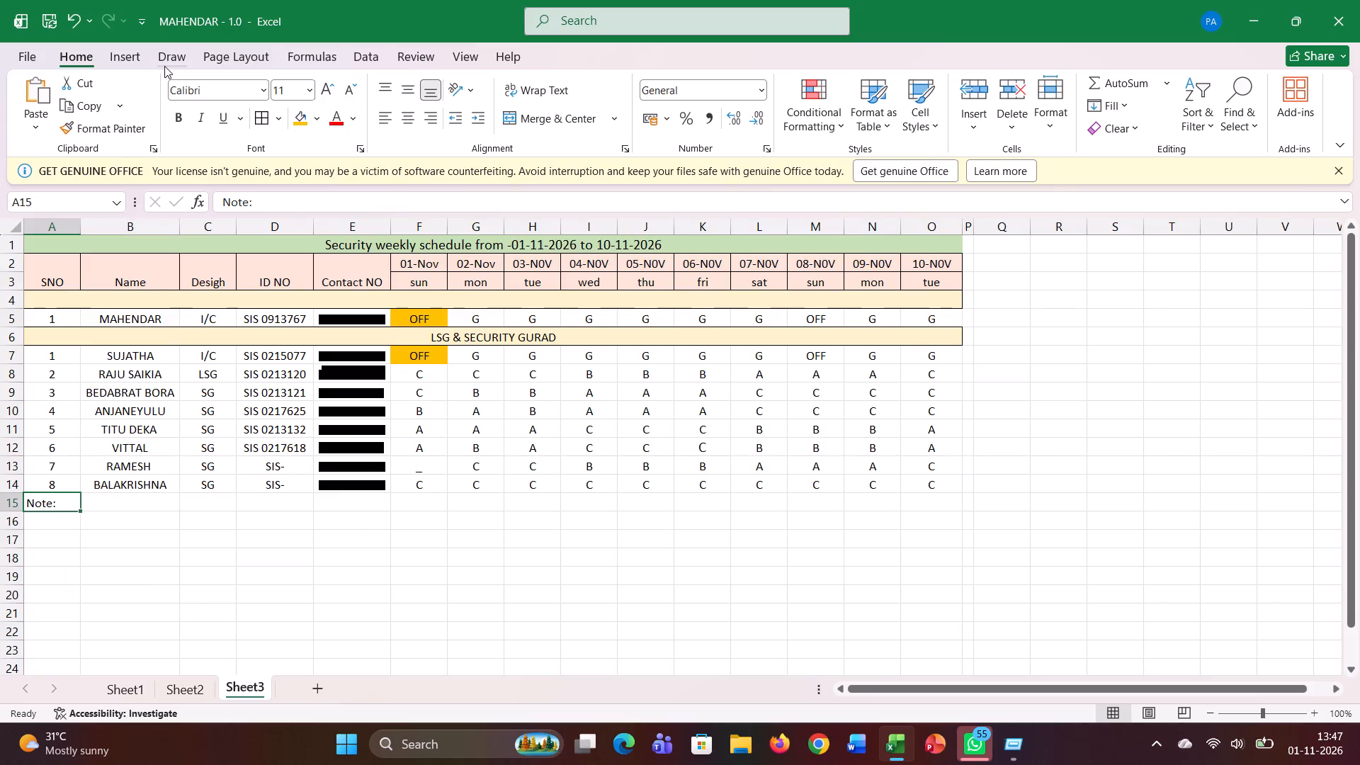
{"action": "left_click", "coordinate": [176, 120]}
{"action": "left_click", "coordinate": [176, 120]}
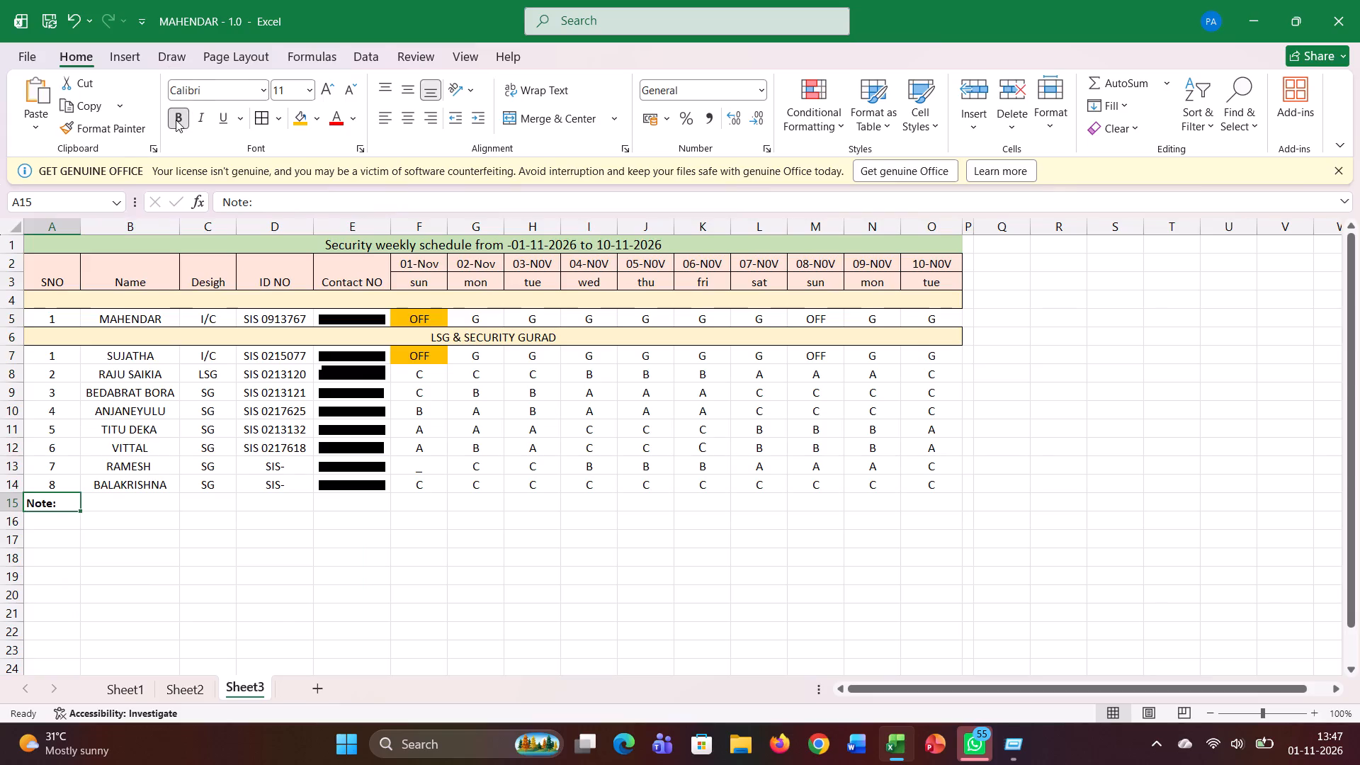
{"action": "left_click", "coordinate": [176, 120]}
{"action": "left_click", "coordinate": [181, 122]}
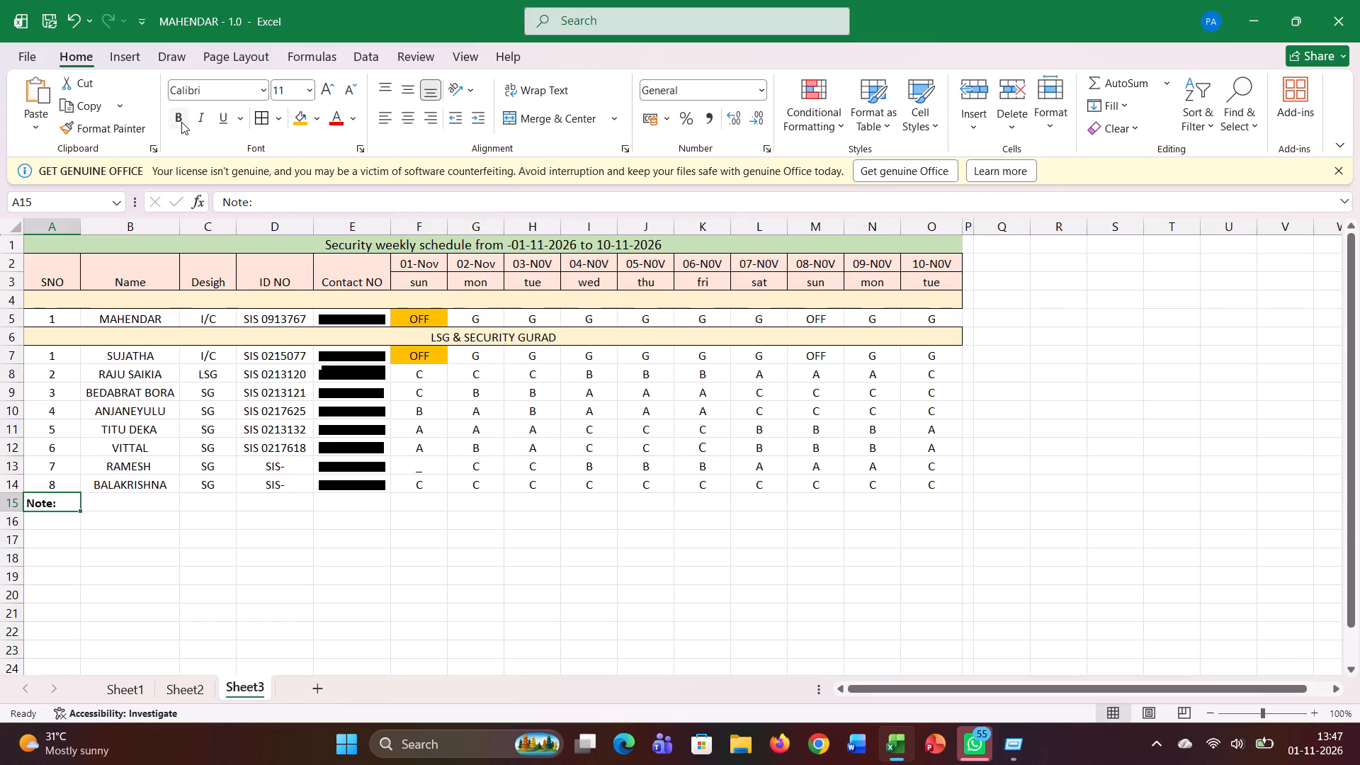
Replace the content of cell A15 with the label "Note:", including the colon.
{"action": "key", "text": "p"}
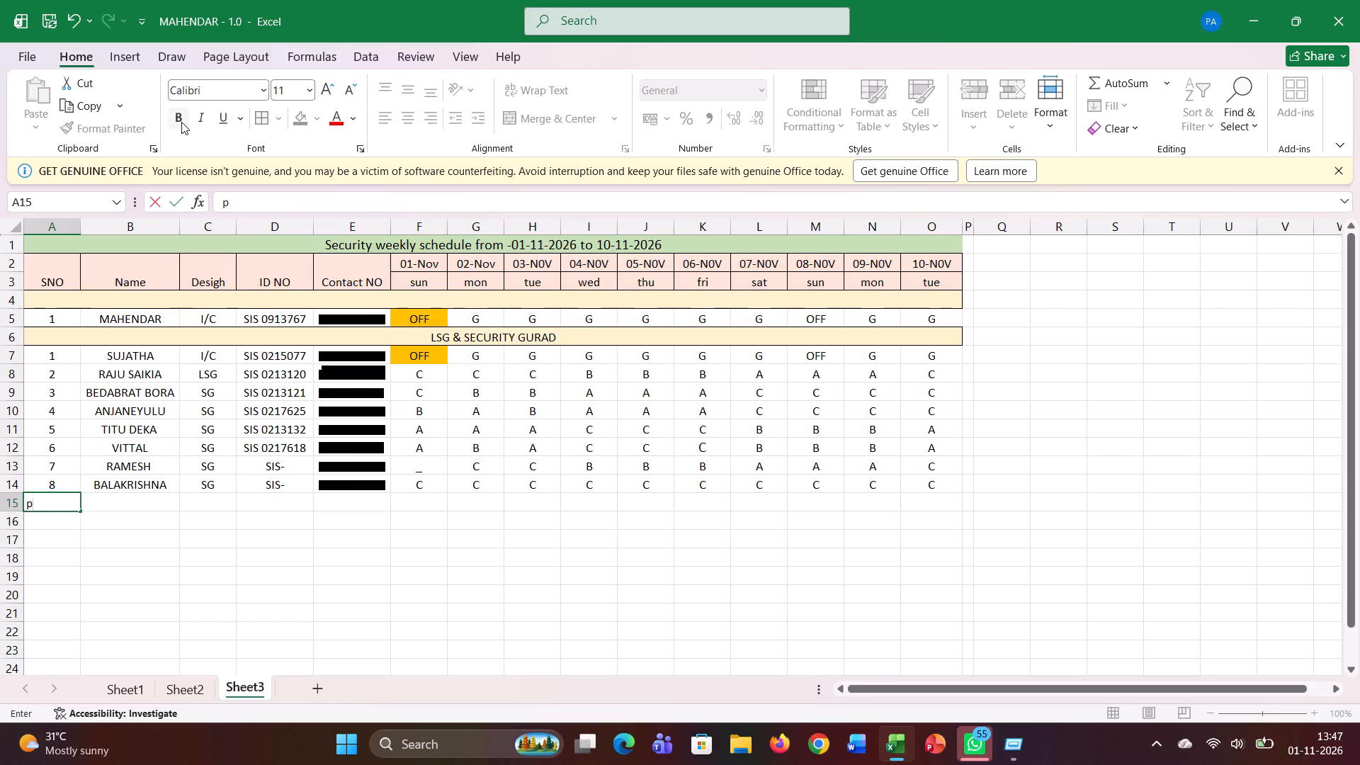
{"action": "key", "text": "BackSpace"}
{"action": "type", "text": "NO"}
{"action": "key", "text": "BackSpace"}
{"action": "type", "text": "ote"}
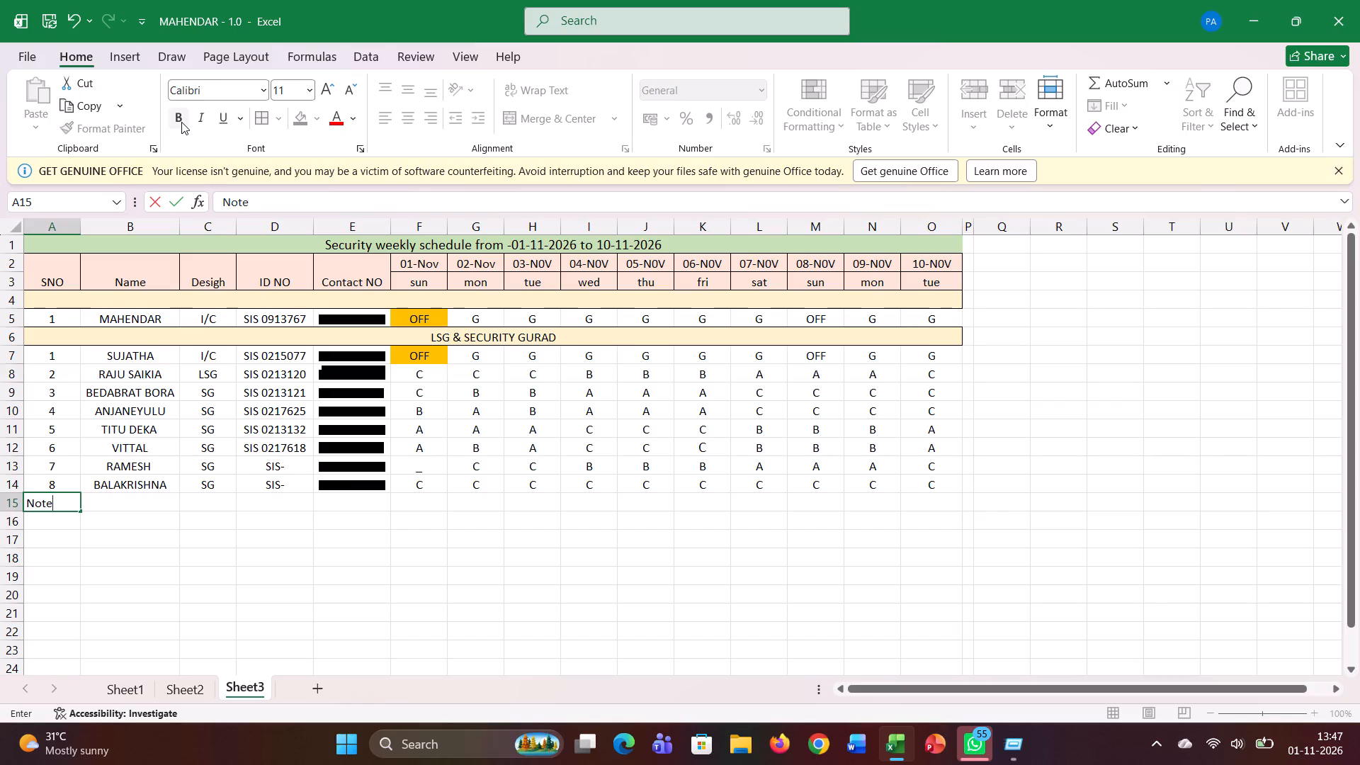
{"action": "key", "text": "shift+colon"}
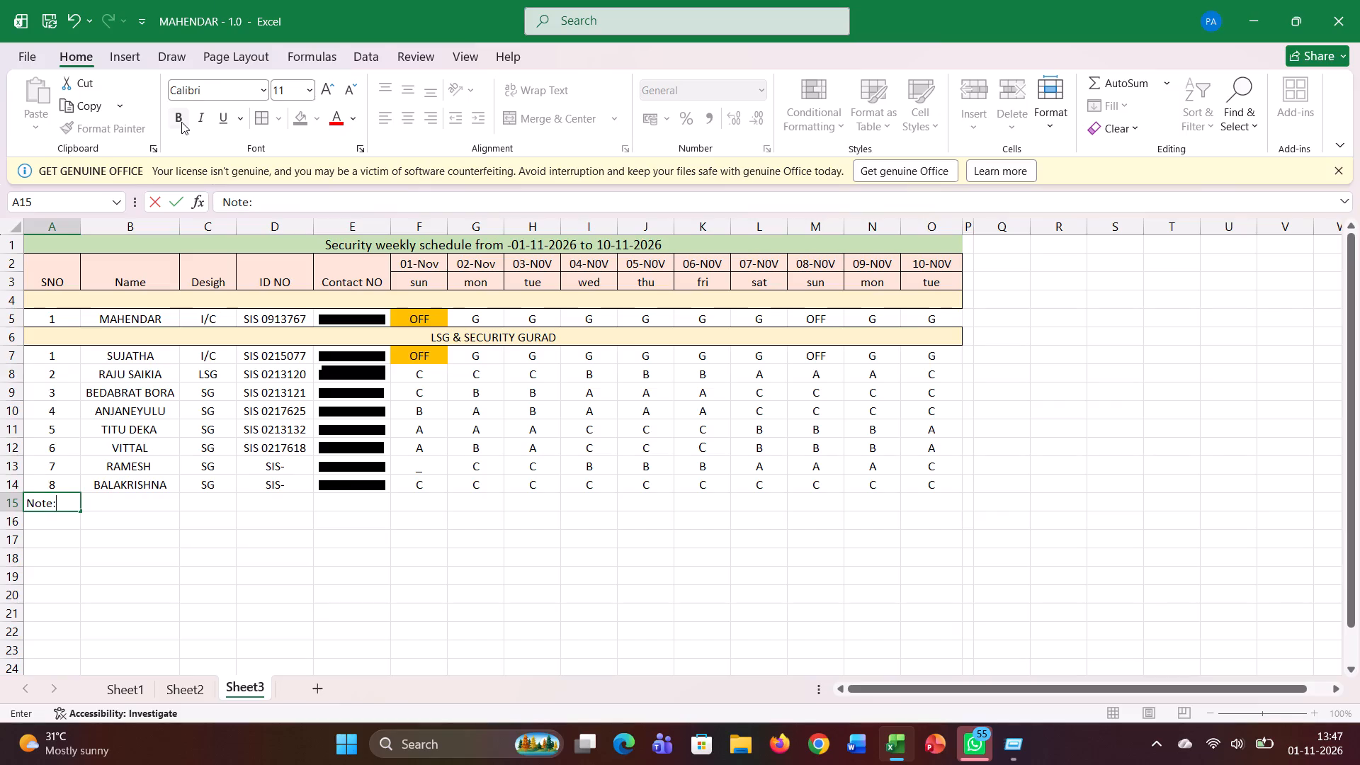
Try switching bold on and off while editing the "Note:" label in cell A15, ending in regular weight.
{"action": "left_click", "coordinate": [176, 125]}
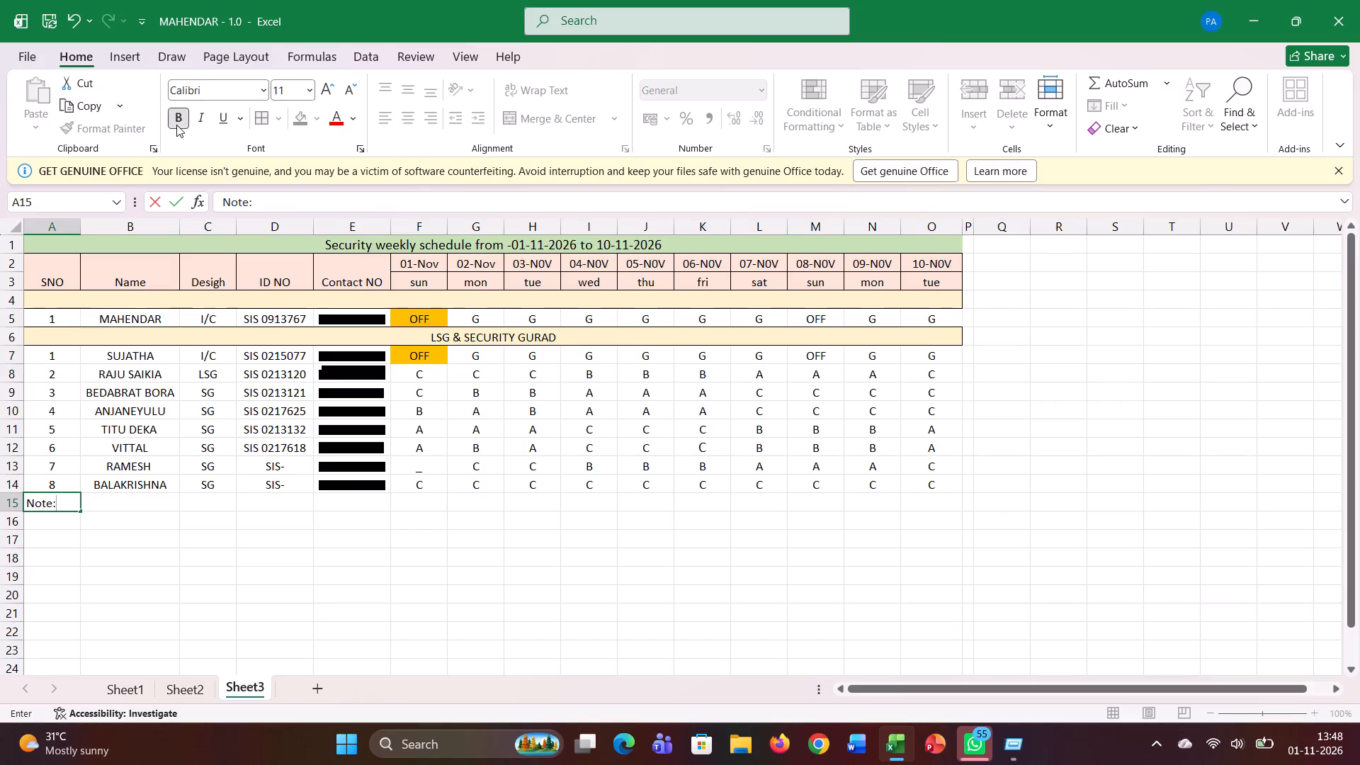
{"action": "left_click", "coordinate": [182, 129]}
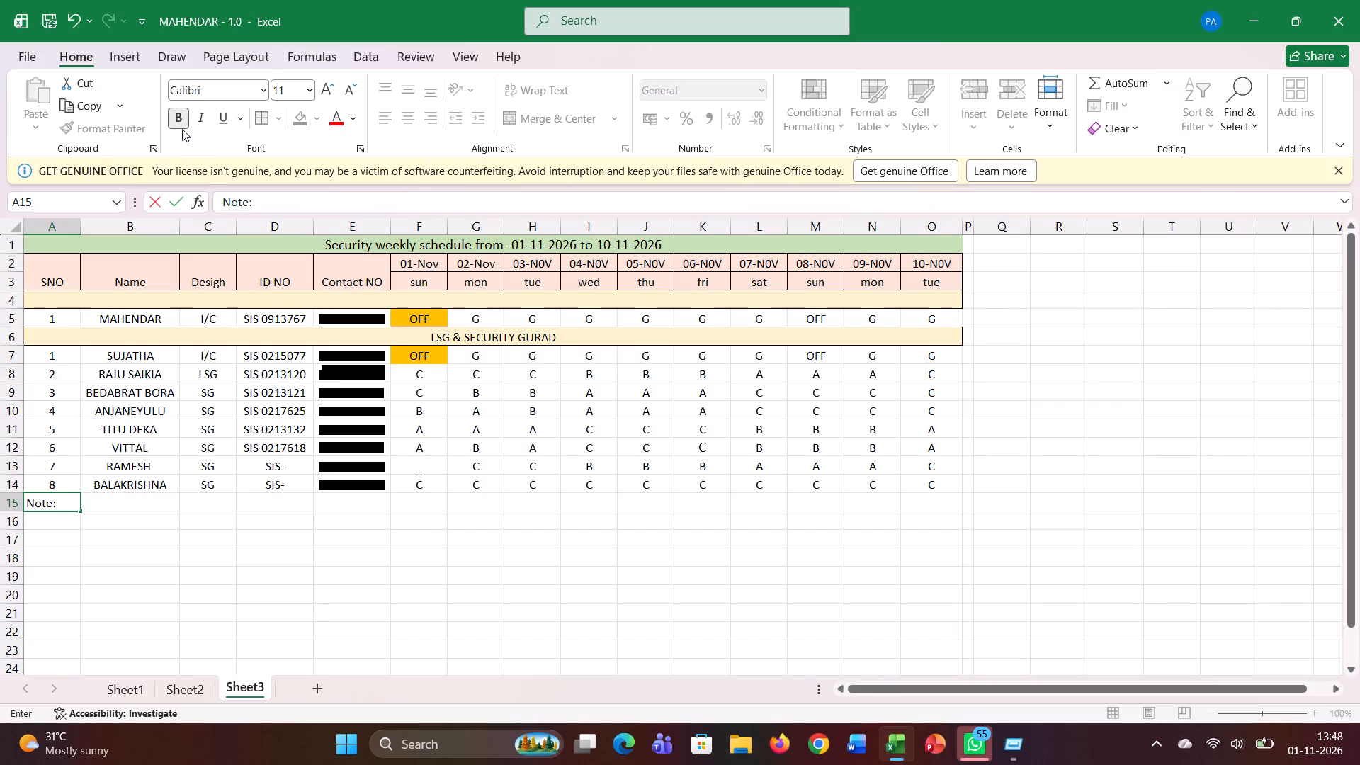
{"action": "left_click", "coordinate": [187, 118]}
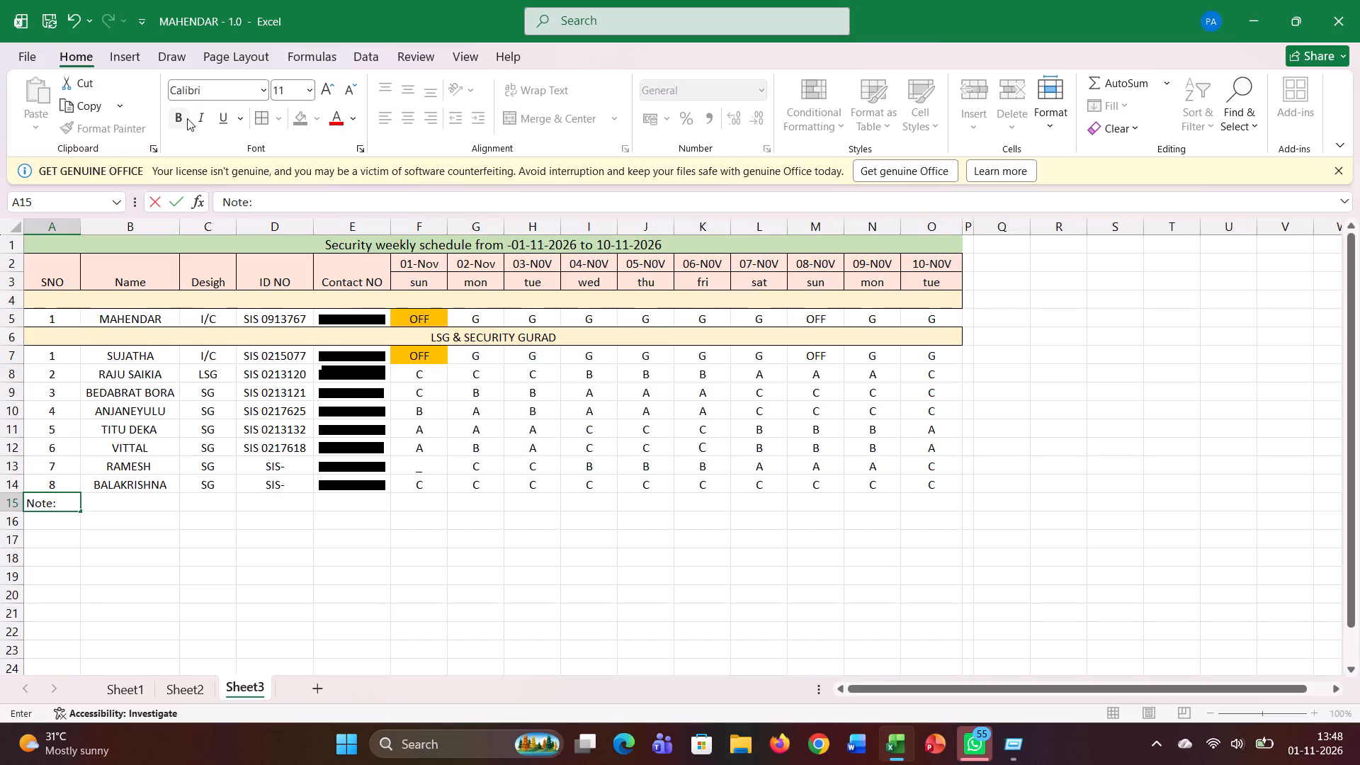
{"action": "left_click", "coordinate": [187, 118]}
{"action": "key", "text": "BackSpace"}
Continue the note in cell A15 after the colon with "Plase do not change the shedule my notice".
{"action": "key", "text": "p"}
{"action": "key", "text": "l"}
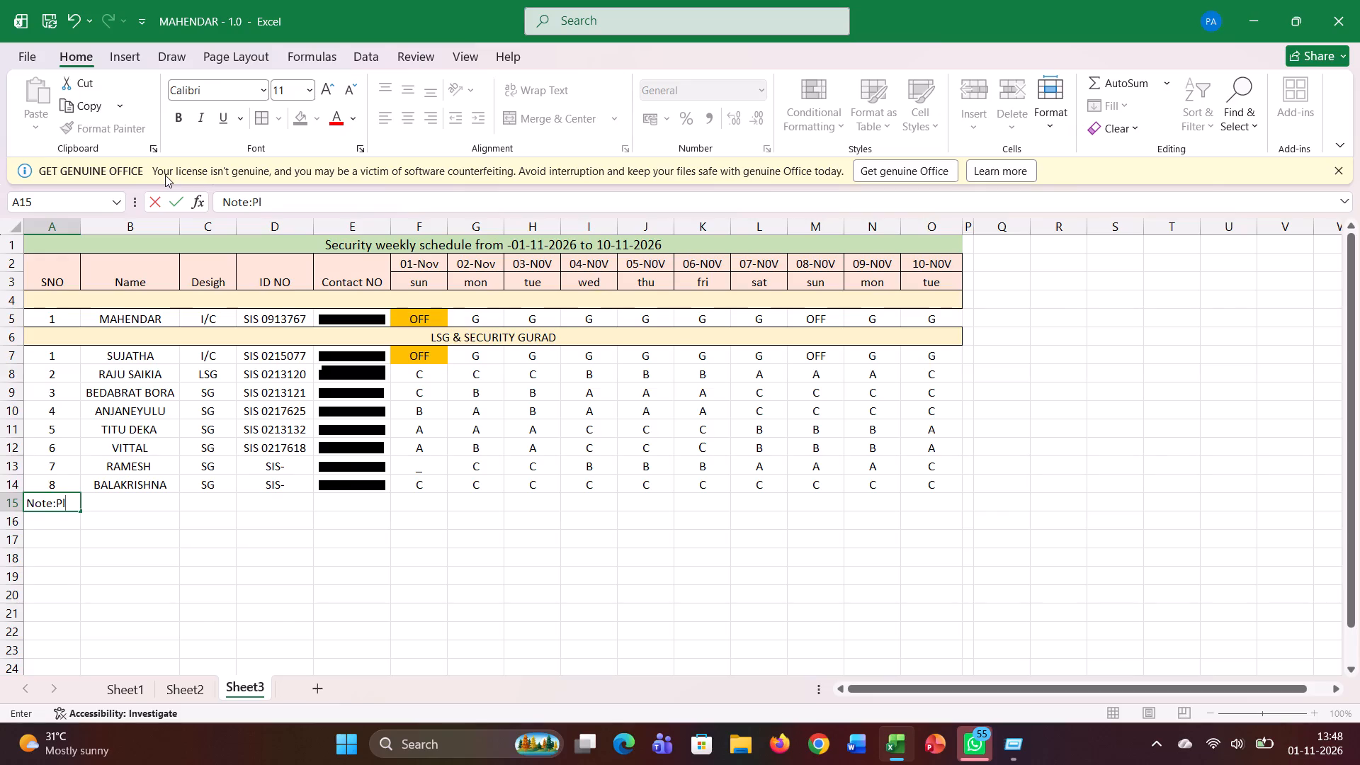
{"action": "type", "text": "ase"}
{"action": "key", "text": "space"}
{"action": "type", "text": "do not"}
{"action": "key", "text": "space"}
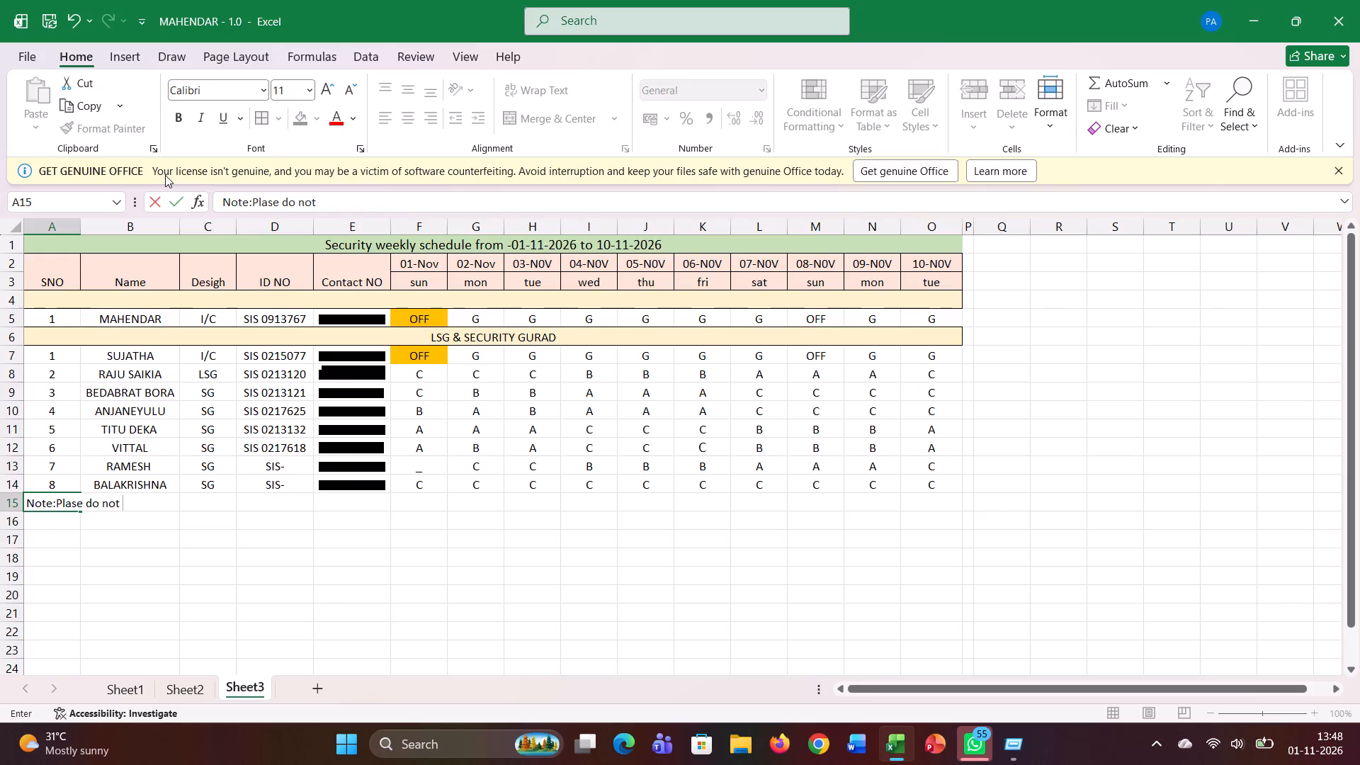
{"action": "type", "text": "change"}
{"action": "key", "text": "space"}
{"action": "type", "text": "the s"}
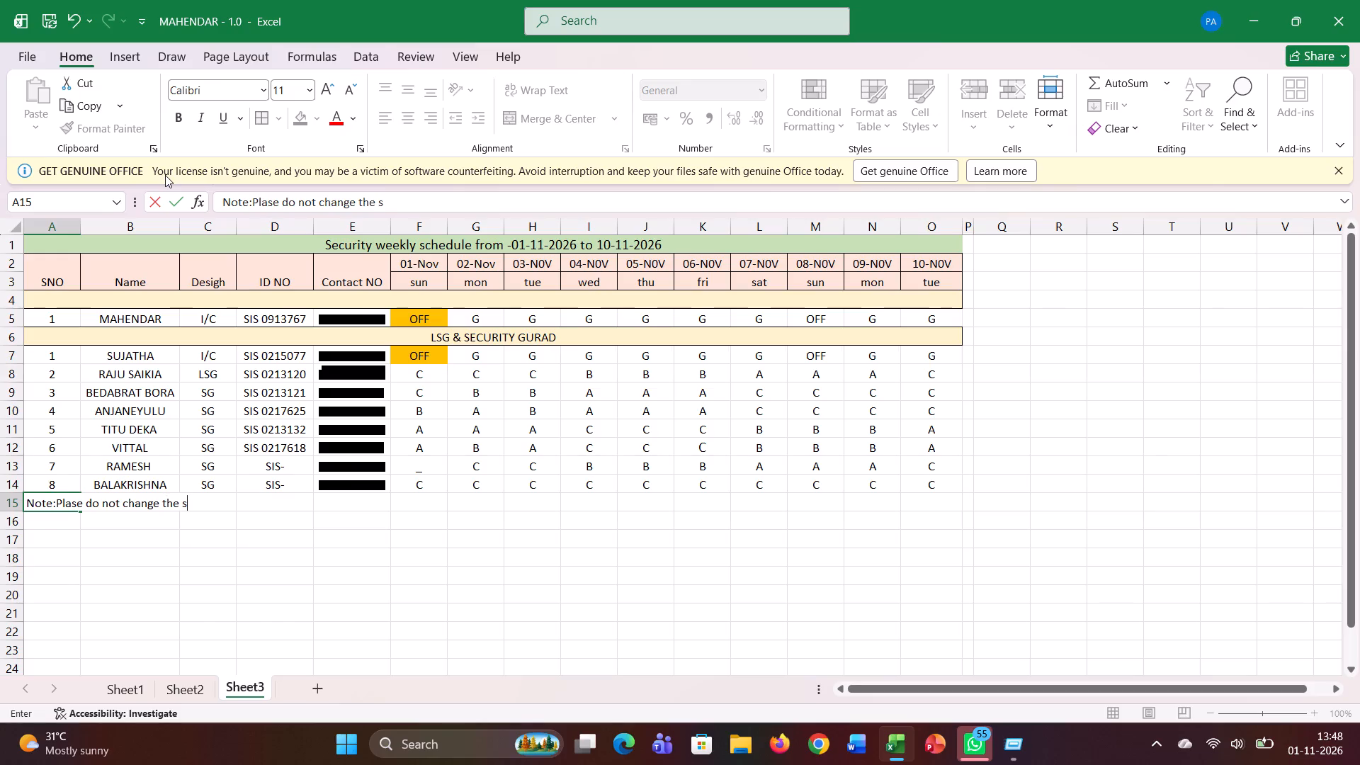
{"action": "type", "text": "hedul"}
{"action": "type", "text": "e"}
{"action": "key", "text": "space"}
{"action": "type", "text": "my"}
{"action": "key", "text": "space"}
{"action": "type", "text": "no"}
{"action": "key", "text": "t"}
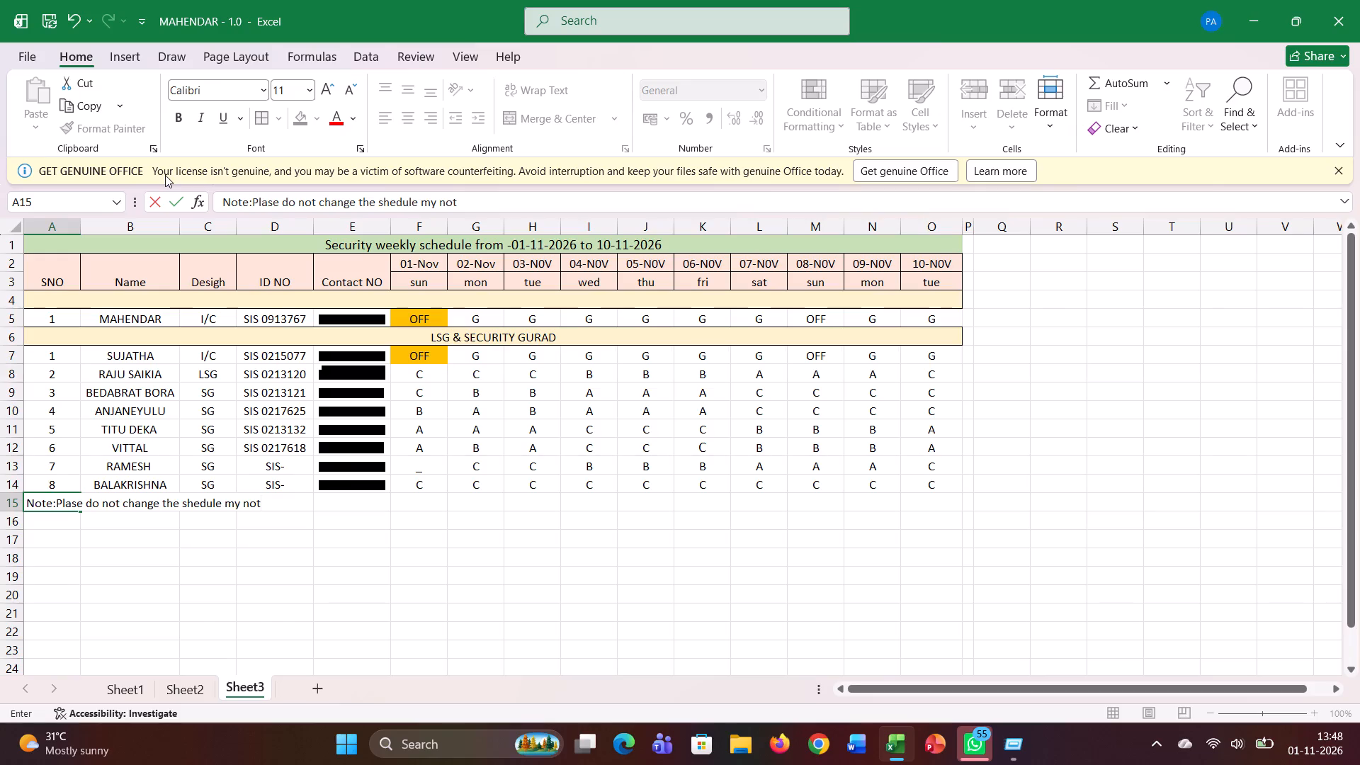
{"action": "type", "text": "ice"}
{"action": "key", "text": "space"}
Extend the note in cell A15 with the words "&come to the shift".
{"action": "key", "text": "shift+ampersand"}
{"action": "type", "text": "come"}
{"action": "key", "text": "space"}
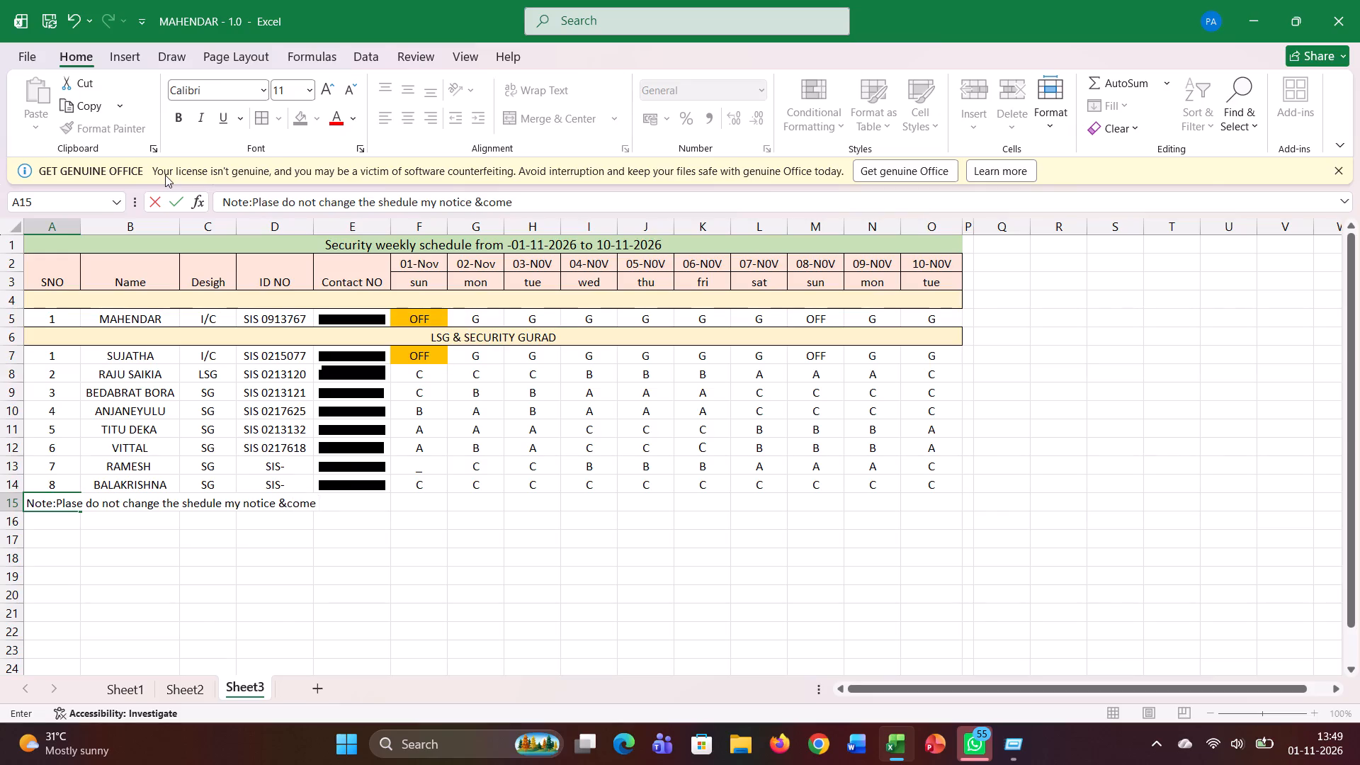
{"action": "key", "text": "t"}
{"action": "type", "text": "p tj"}
{"action": "key", "text": "BackSpace"}
{"action": "type", "text": "he"}
{"action": "key", "text": "space"}
{"action": "key", "text": "BackSpace"}
{"action": "key", "text": "BackSpace"}
{"action": "key", "text": "BackSpace"}
{"action": "key", "text": "BackSpace"}
{"action": "key", "text": "BackSpace"}
{"action": "key", "text": "BackSpace"}
{"action": "type", "text": "o the"}
{"action": "key", "text": "space"}
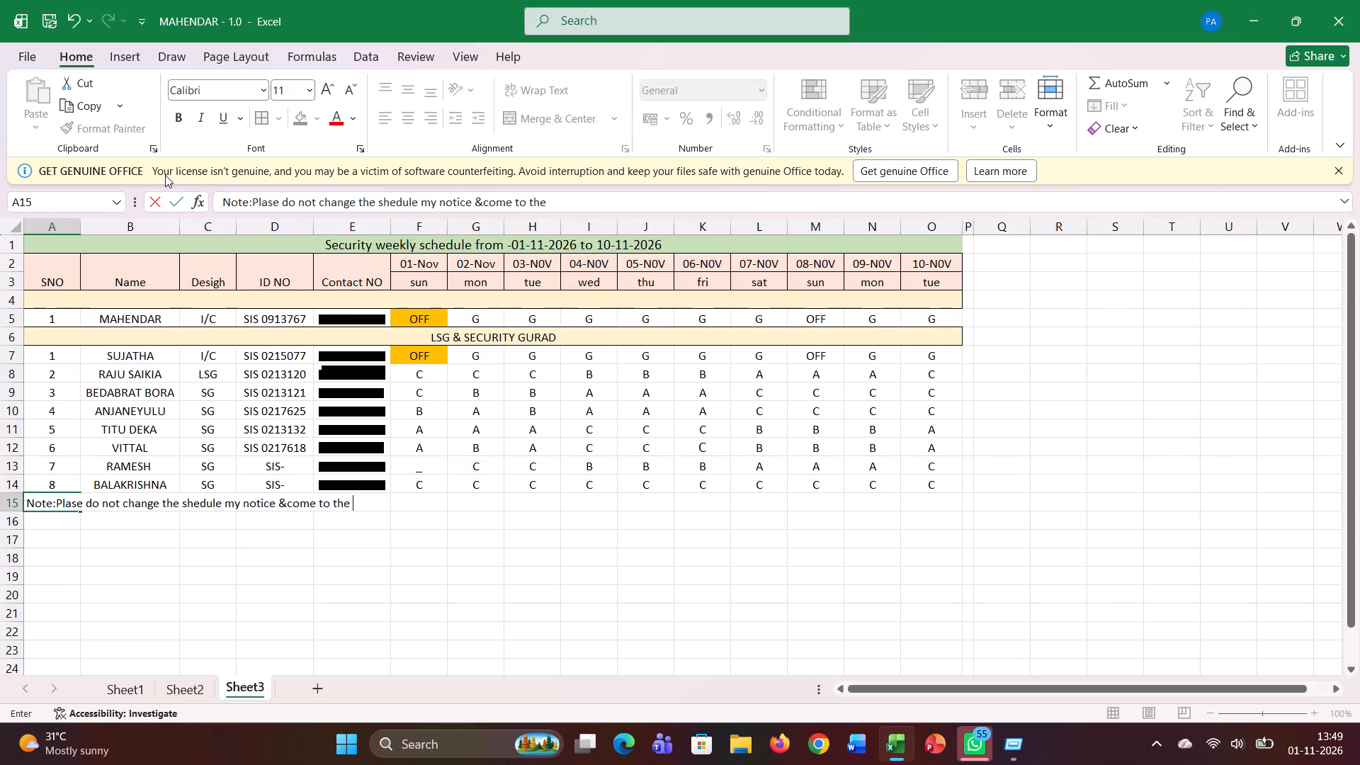
{"action": "type", "text": "shift"}
{"action": "key", "text": "space"}
Extend the note in cell A15 with the words "15 min before".
{"action": "key", "text": "grave"}
{"action": "key", "text": "BackSpace"}
{"action": "key", "text": "1"}
{"action": "key", "text": "5"}
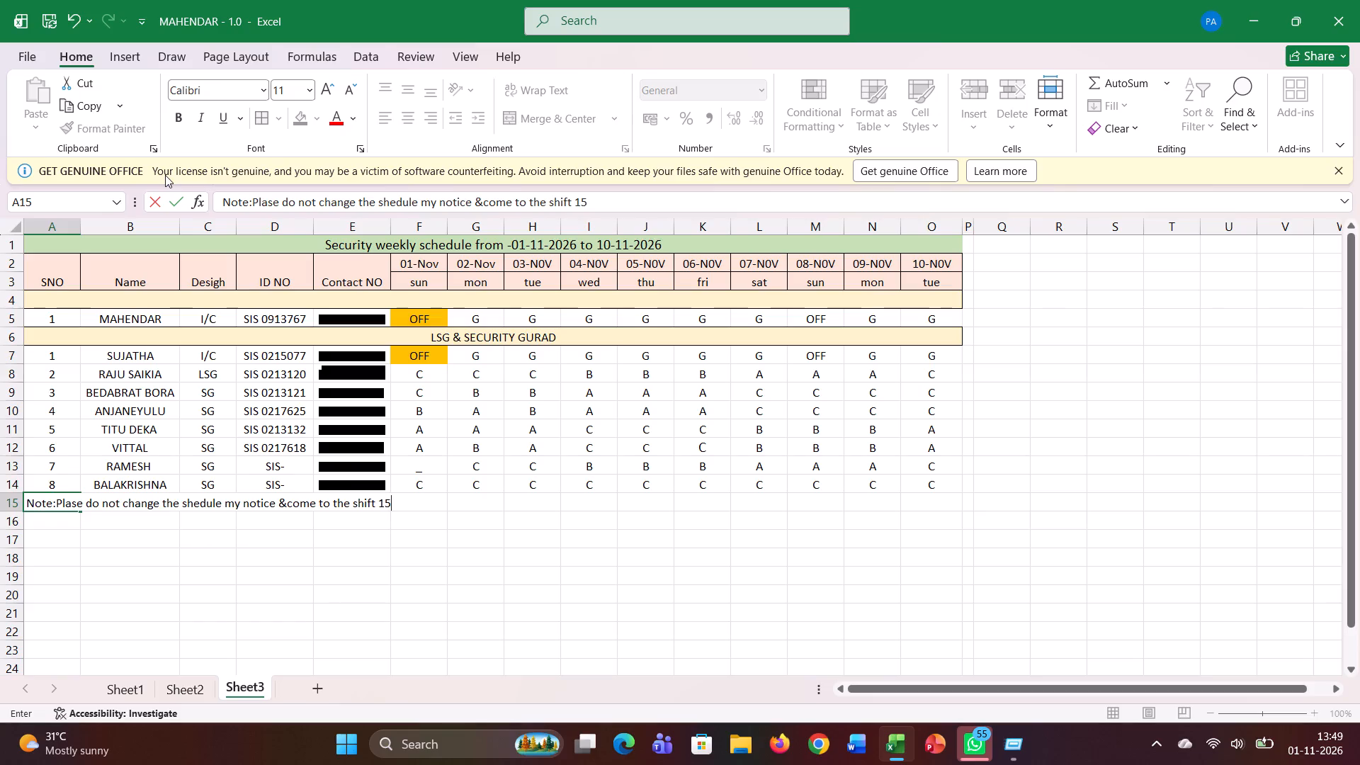
{"action": "key", "text": "space"}
{"action": "type", "text": "m"}
{"action": "type", "text": "in"}
{"action": "key", "text": "space"}
{"action": "type", "text": "be"}
{"action": "type", "text": "fore"}
{"action": "key", "text": "space"}
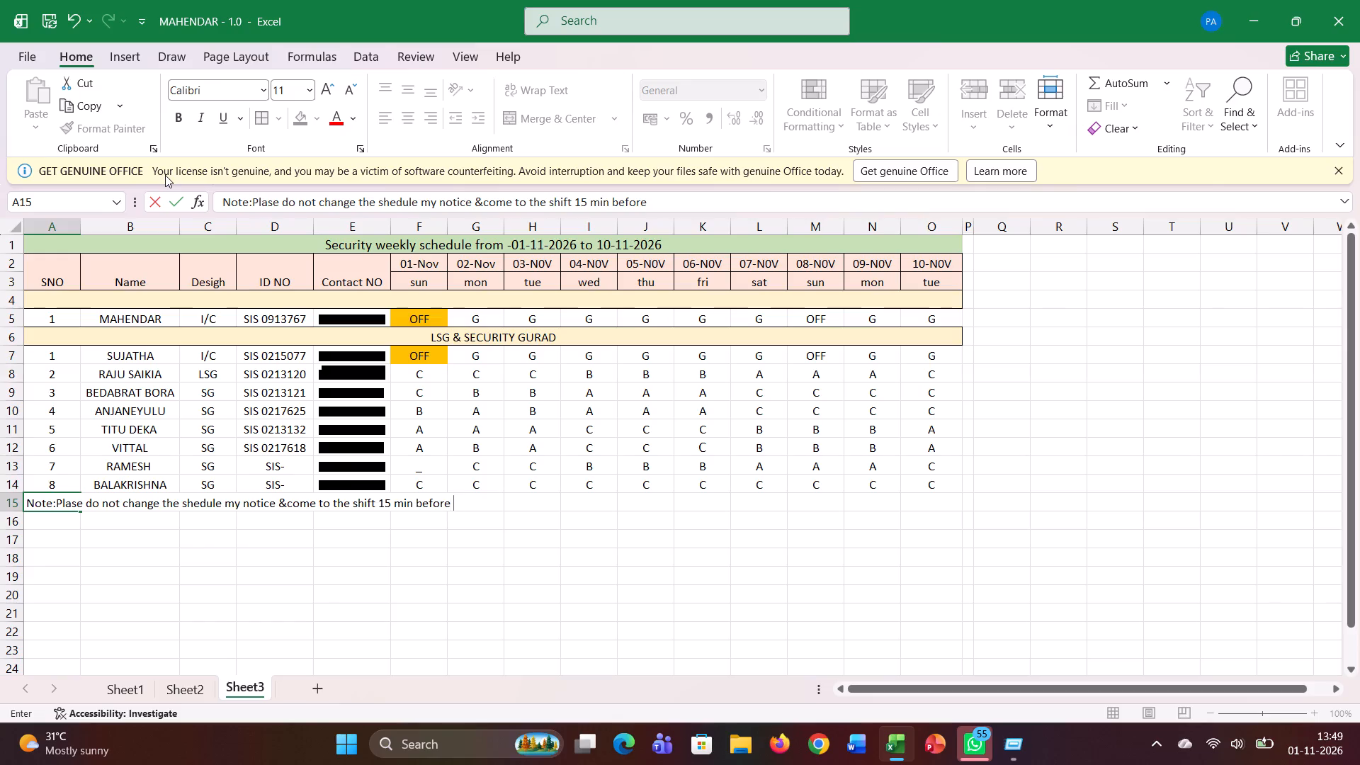
Continue the note in cell A15 with the words "if not follow".
{"action": "type", "text": "if"}
{"action": "key", "text": "space"}
{"action": "type", "text": "not"}
{"action": "key", "text": "space"}
{"action": "type", "text": "fo"}
{"action": "type", "text": "ll"}
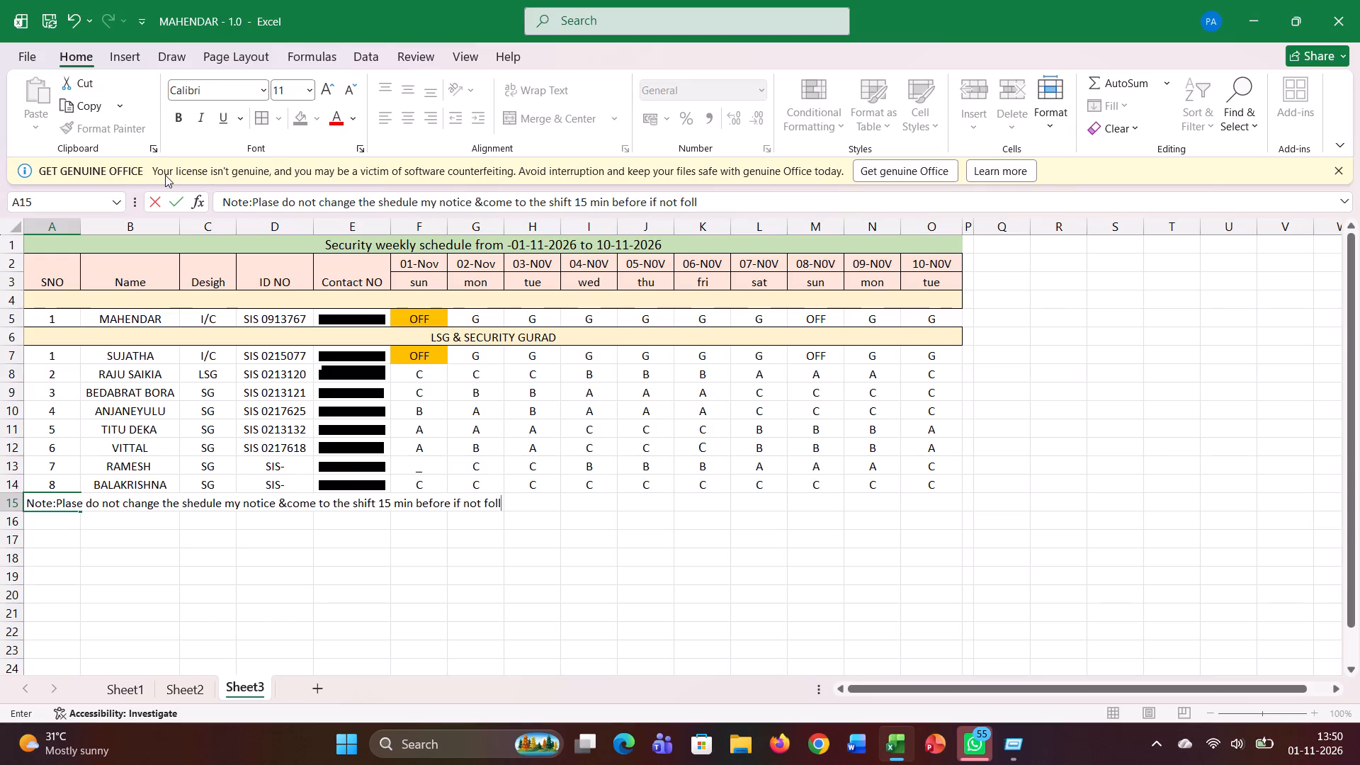
{"action": "type", "text": "ow"}
{"action": "key", "text": "space"}
Finish the note in cell A15 with ",will take disciplinary action" and commit the entry.
{"action": "key", "text": "comma"}
{"action": "key", "text": "w"}
{"action": "type", "text": "ill"}
{"action": "key", "text": "space"}
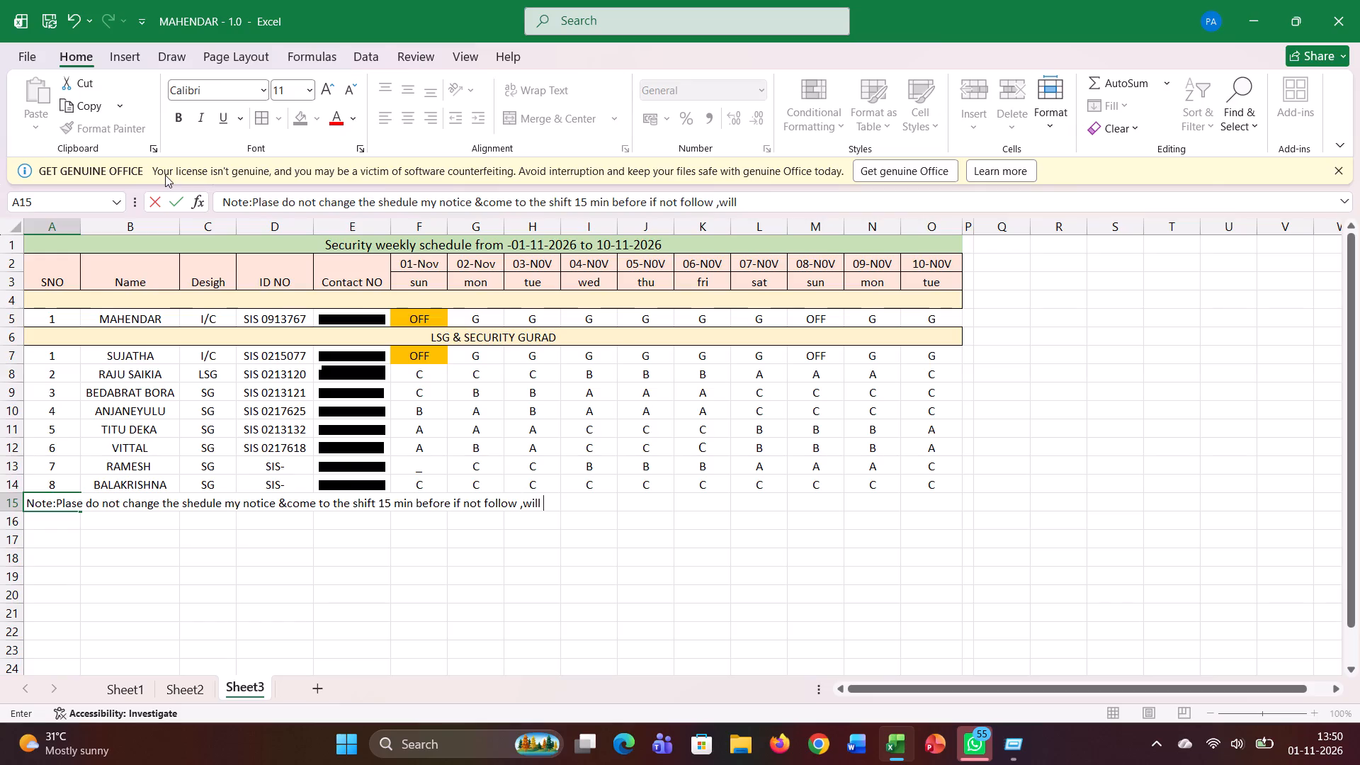
{"action": "type", "text": "take"}
{"action": "key", "text": "space"}
{"action": "key", "text": "d"}
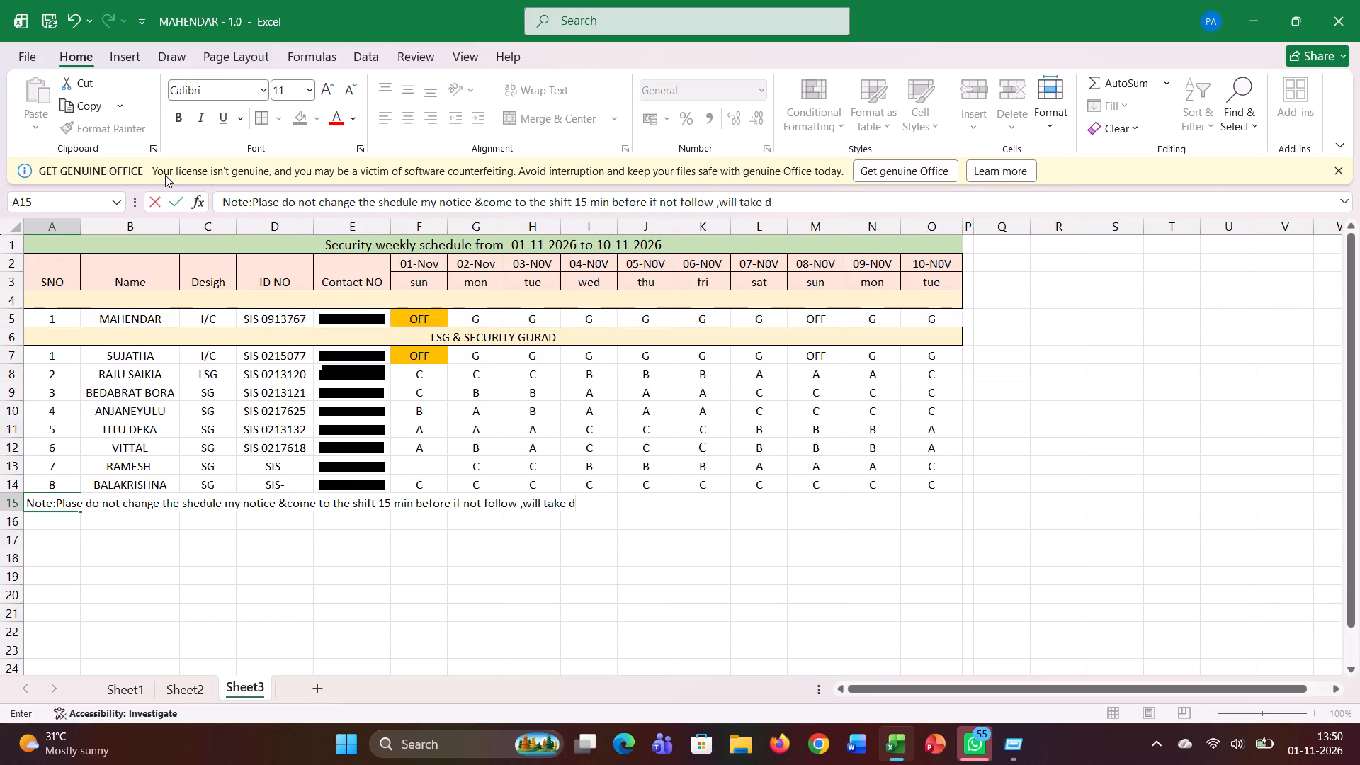
{"action": "type", "text": "isc"}
{"action": "key", "text": "i"}
{"action": "key", "text": "p"}
{"action": "type", "text": "li"}
{"action": "type", "text": "nary"}
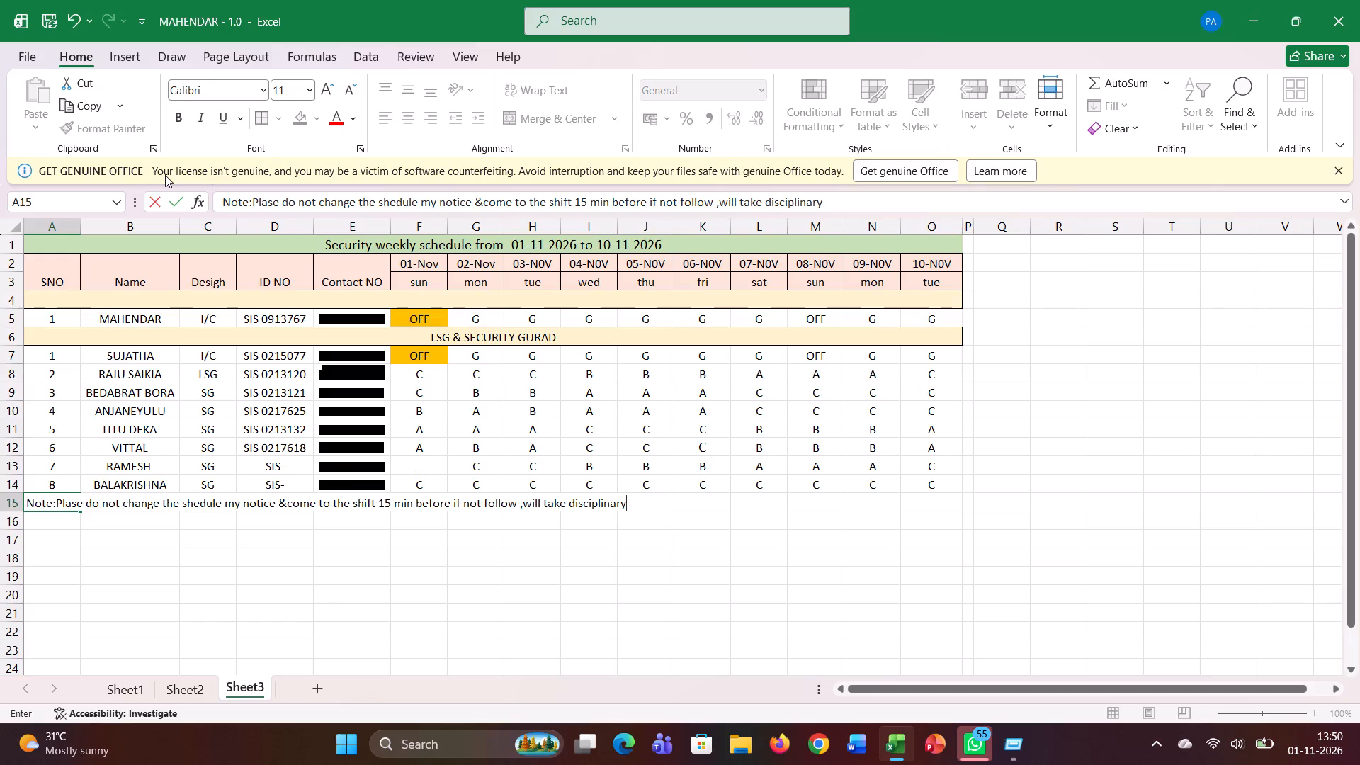
{"action": "key", "text": "space"}
{"action": "type", "text": "ac"}
{"action": "type", "text": "tion"}
{"action": "key", "text": "space"}
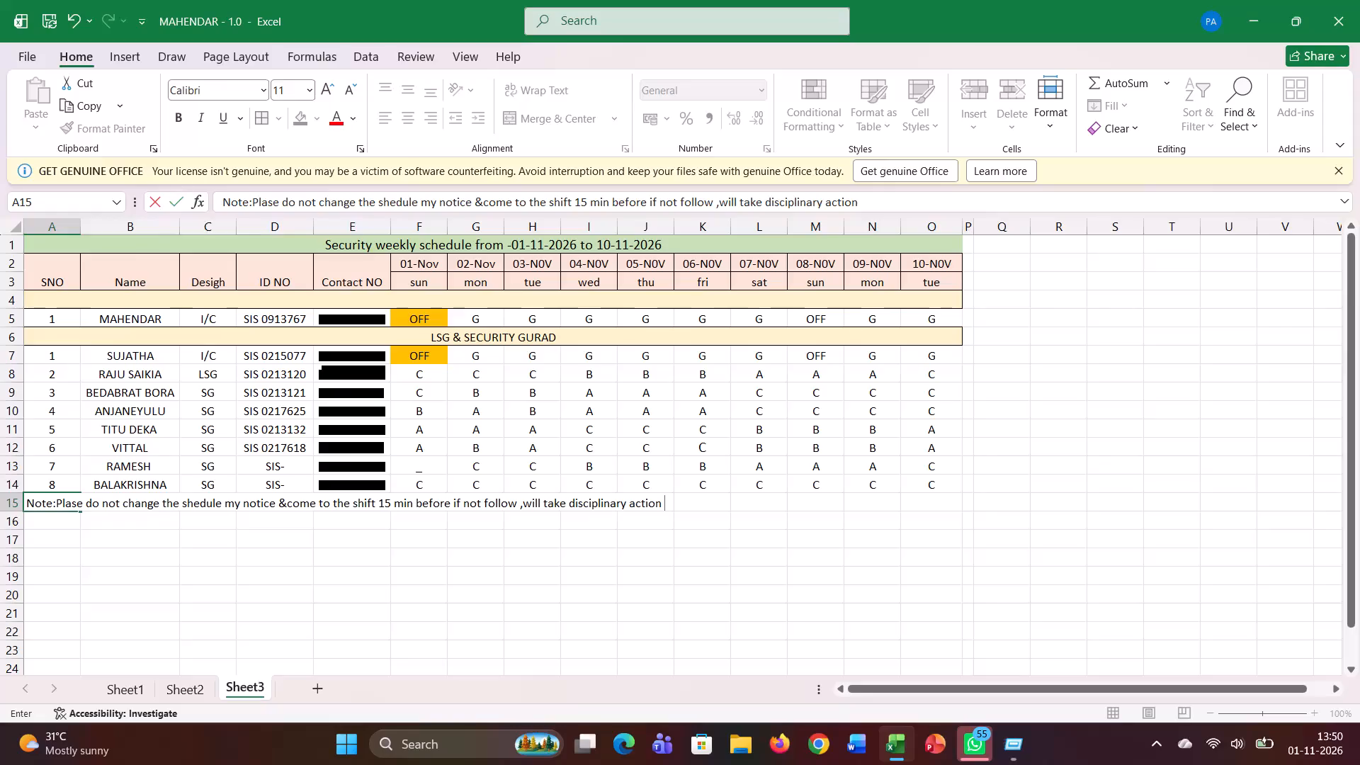
{"action": "left_click", "coordinate": [714, 530]}
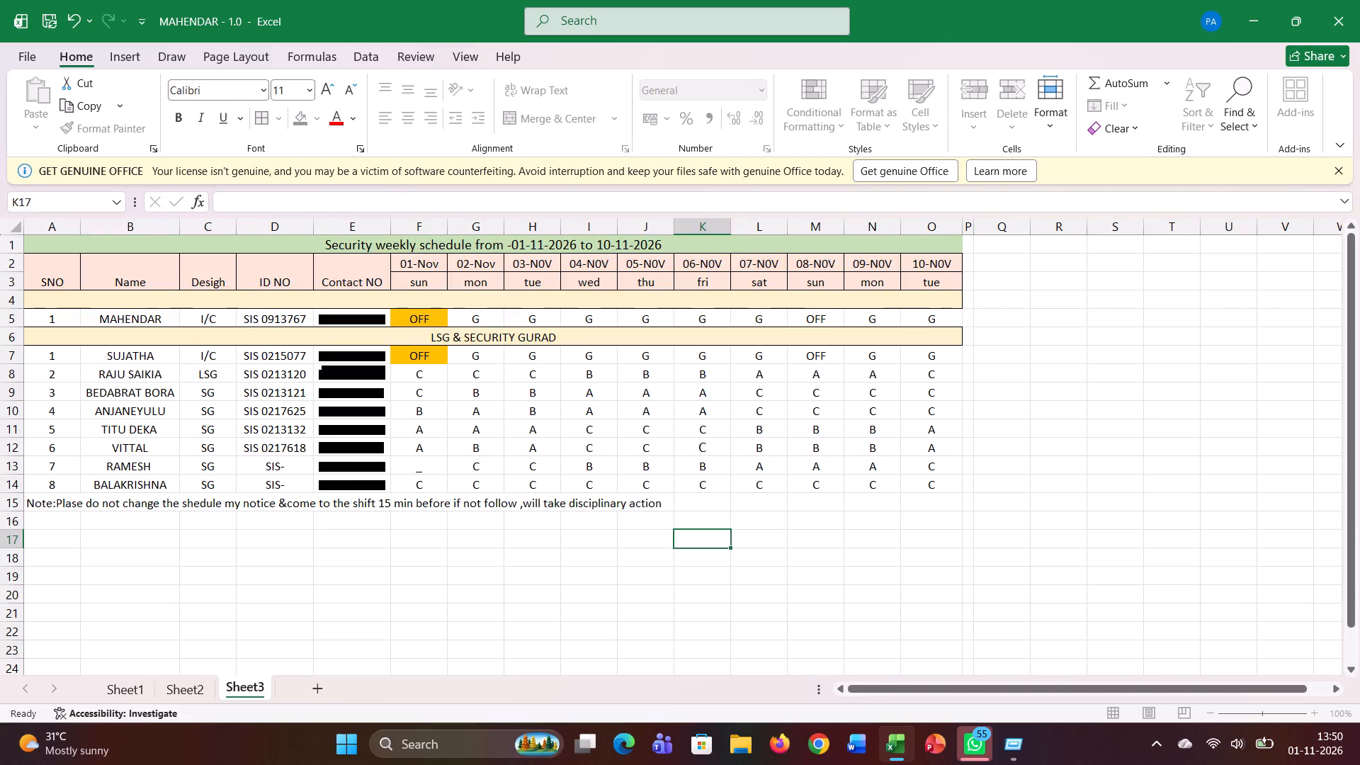
Merge and center the note across cells A15 to O15, the full width of the schedule table.
{"action": "left_click", "coordinate": [36, 503]}
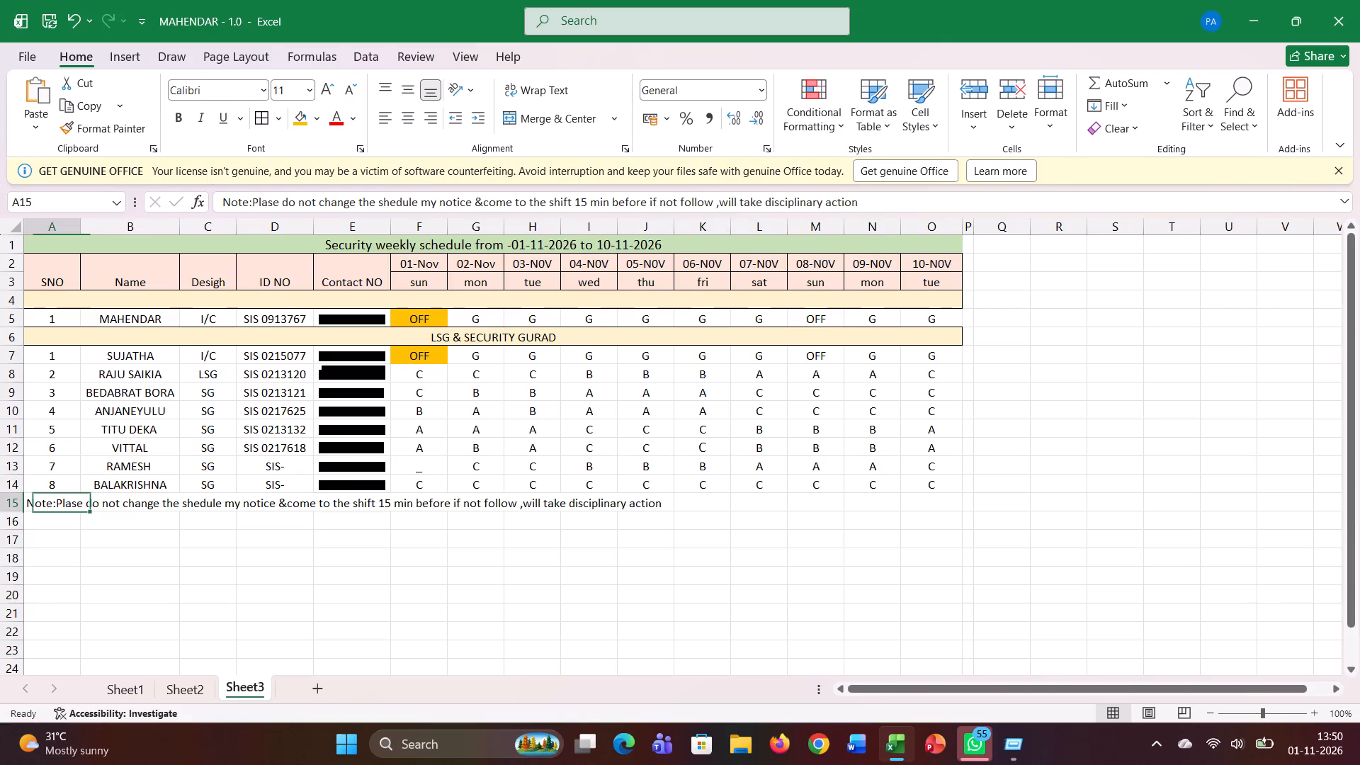
{"action": "left_click_drag", "start_coordinate": [74, 504], "coordinate": [431, 501]}
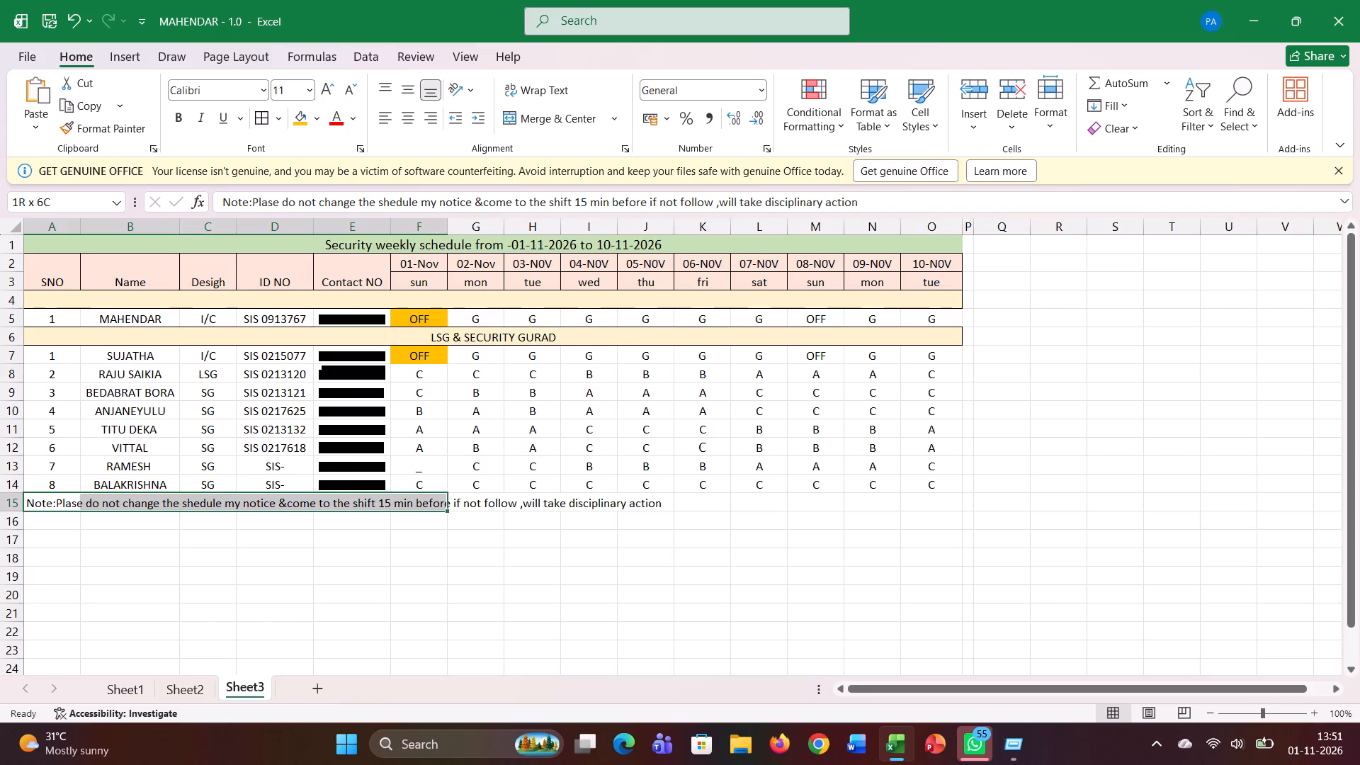
{"action": "left_click_drag", "start_coordinate": [431, 501], "coordinate": [744, 507]}
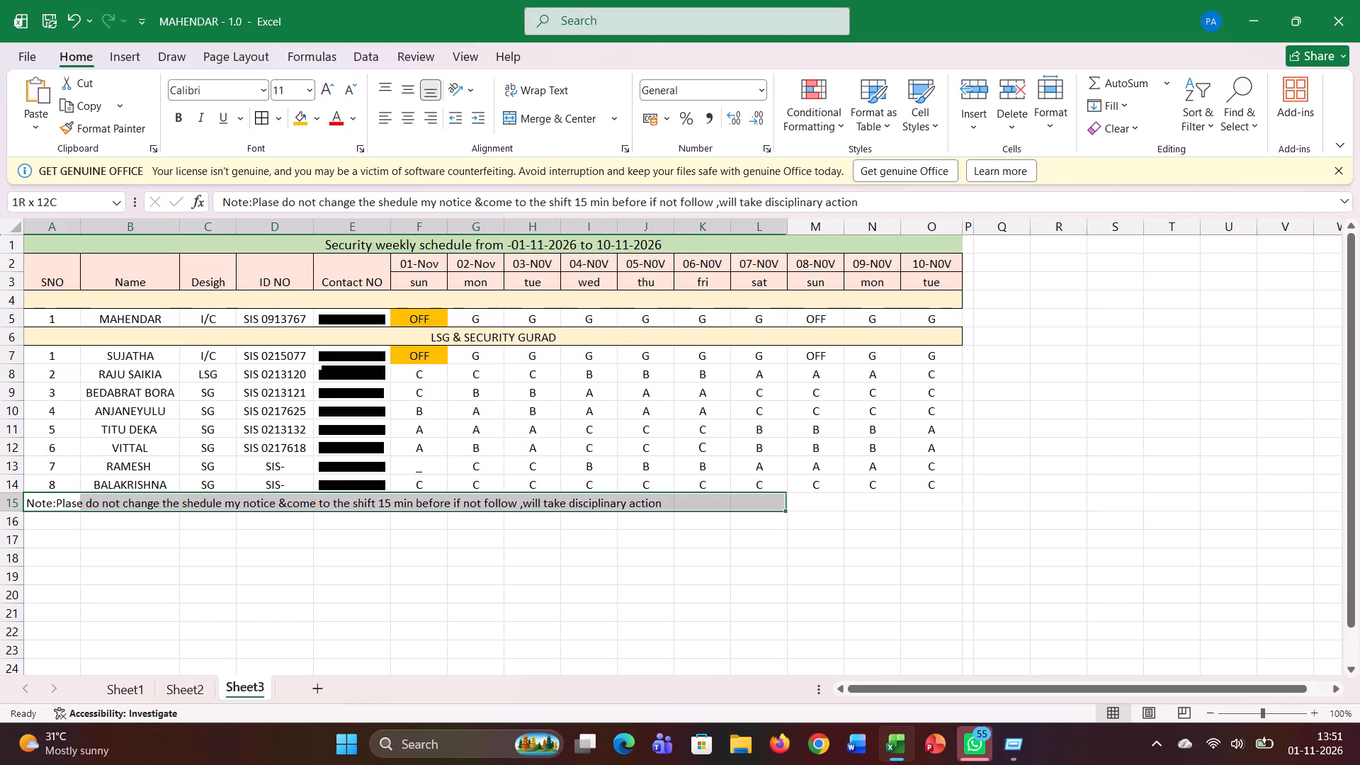
{"action": "left_click_drag", "start_coordinate": [744, 507], "coordinate": [948, 506]}
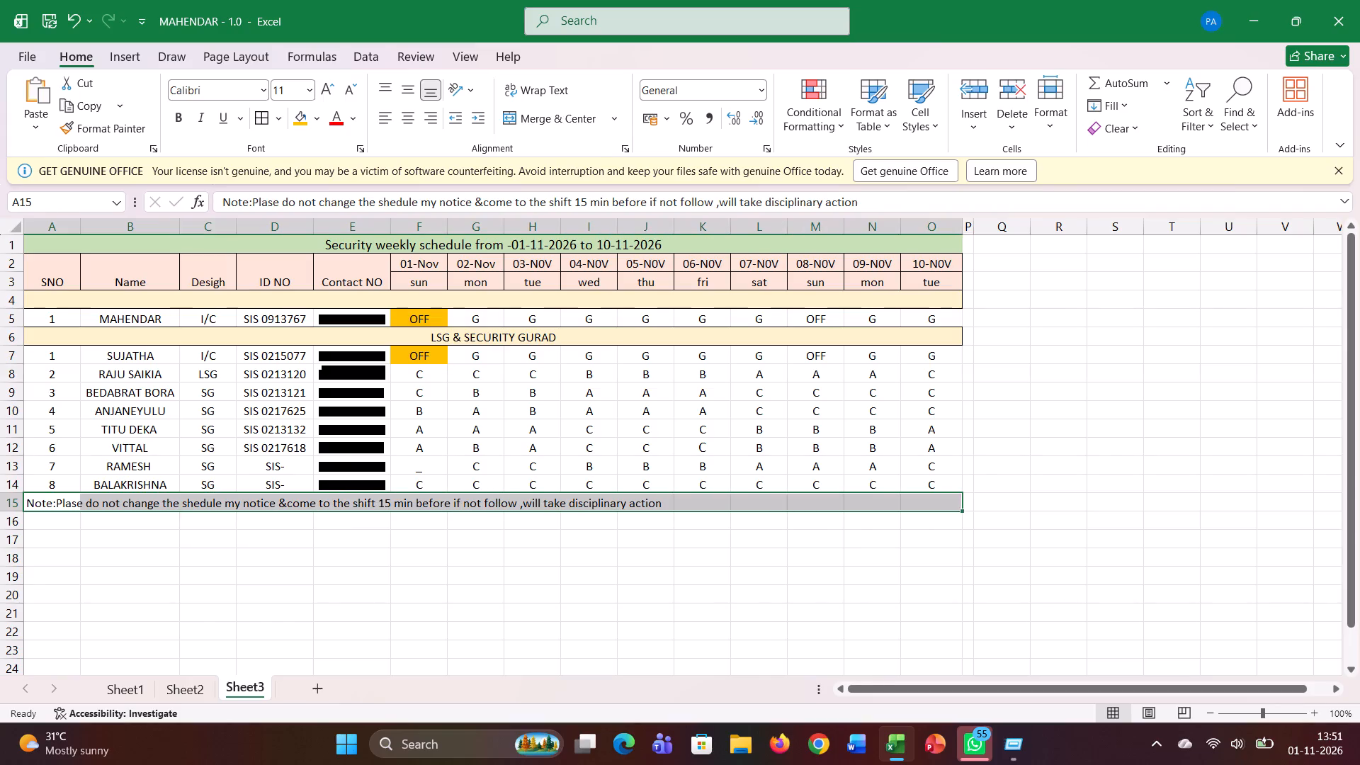
{"action": "left_click", "coordinate": [552, 113]}
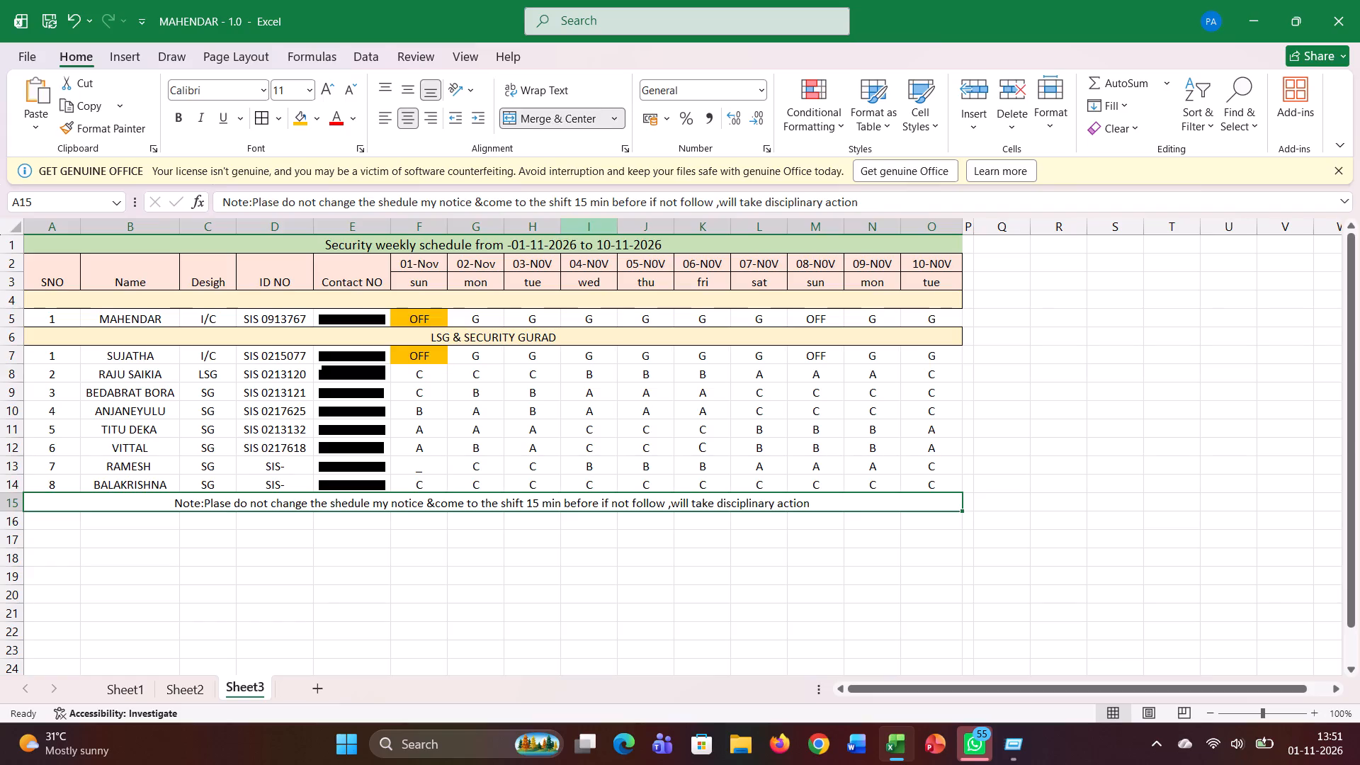
{"action": "left_click", "coordinate": [653, 581]}
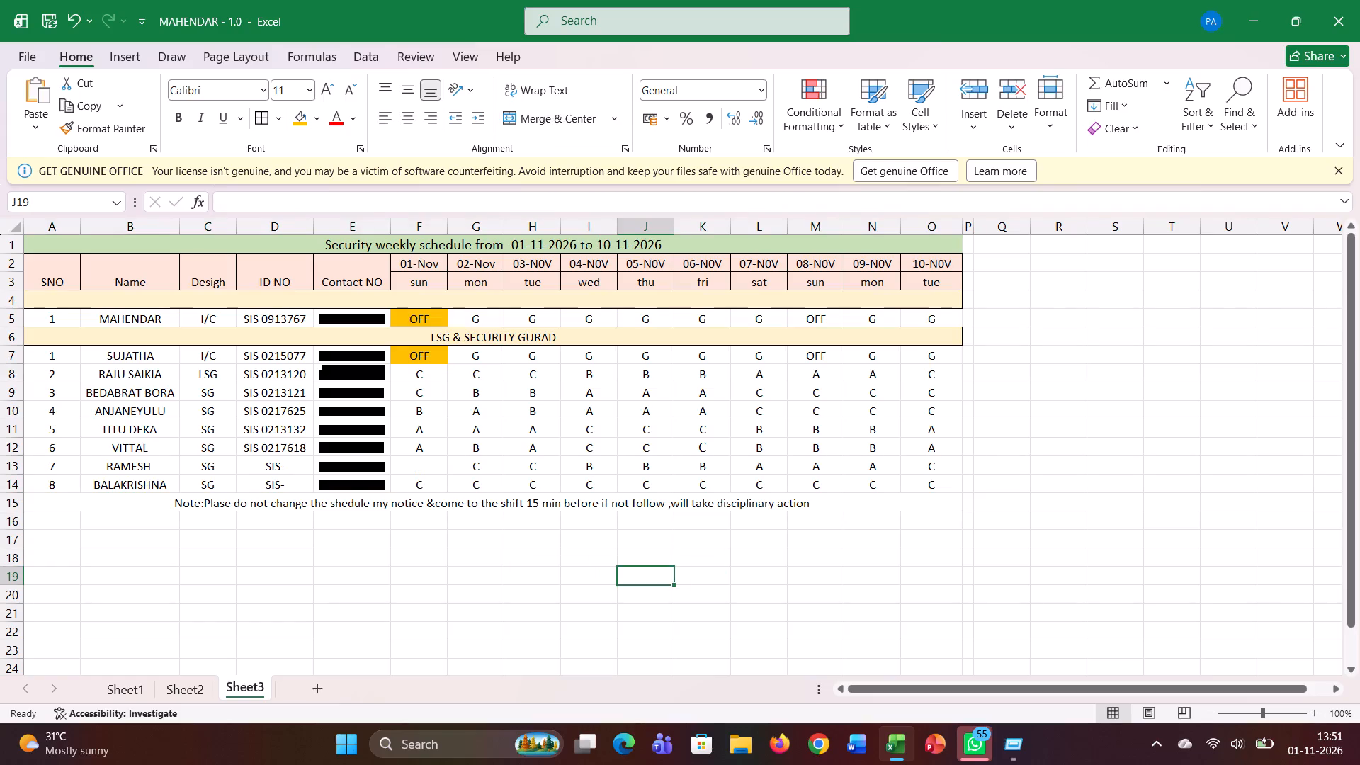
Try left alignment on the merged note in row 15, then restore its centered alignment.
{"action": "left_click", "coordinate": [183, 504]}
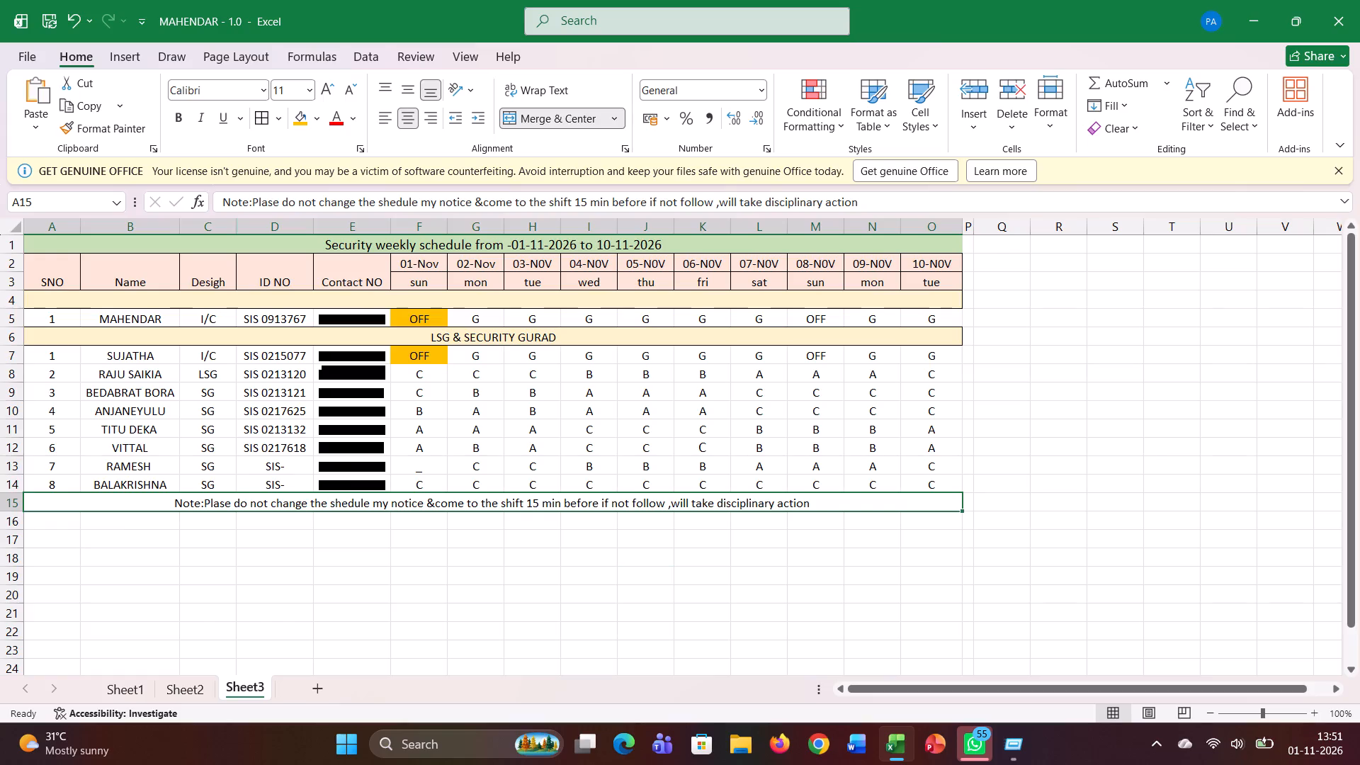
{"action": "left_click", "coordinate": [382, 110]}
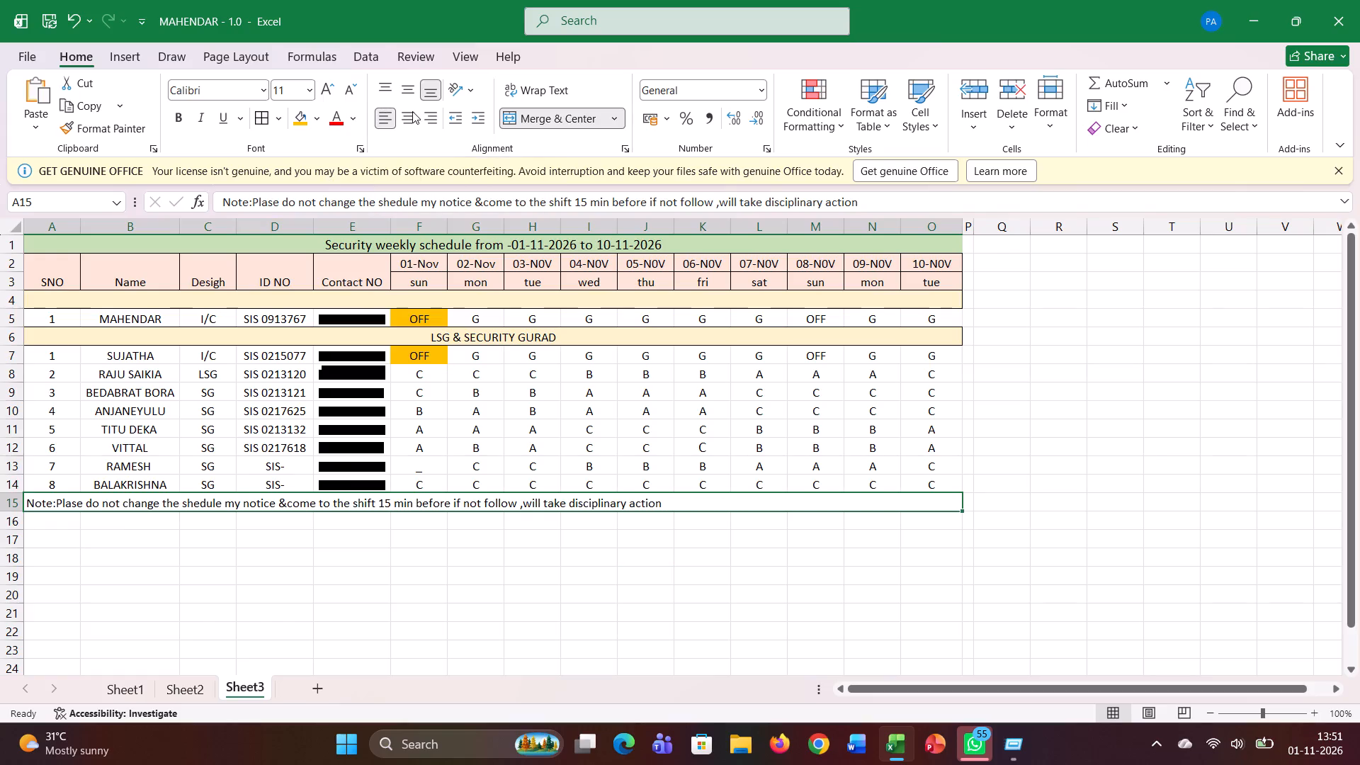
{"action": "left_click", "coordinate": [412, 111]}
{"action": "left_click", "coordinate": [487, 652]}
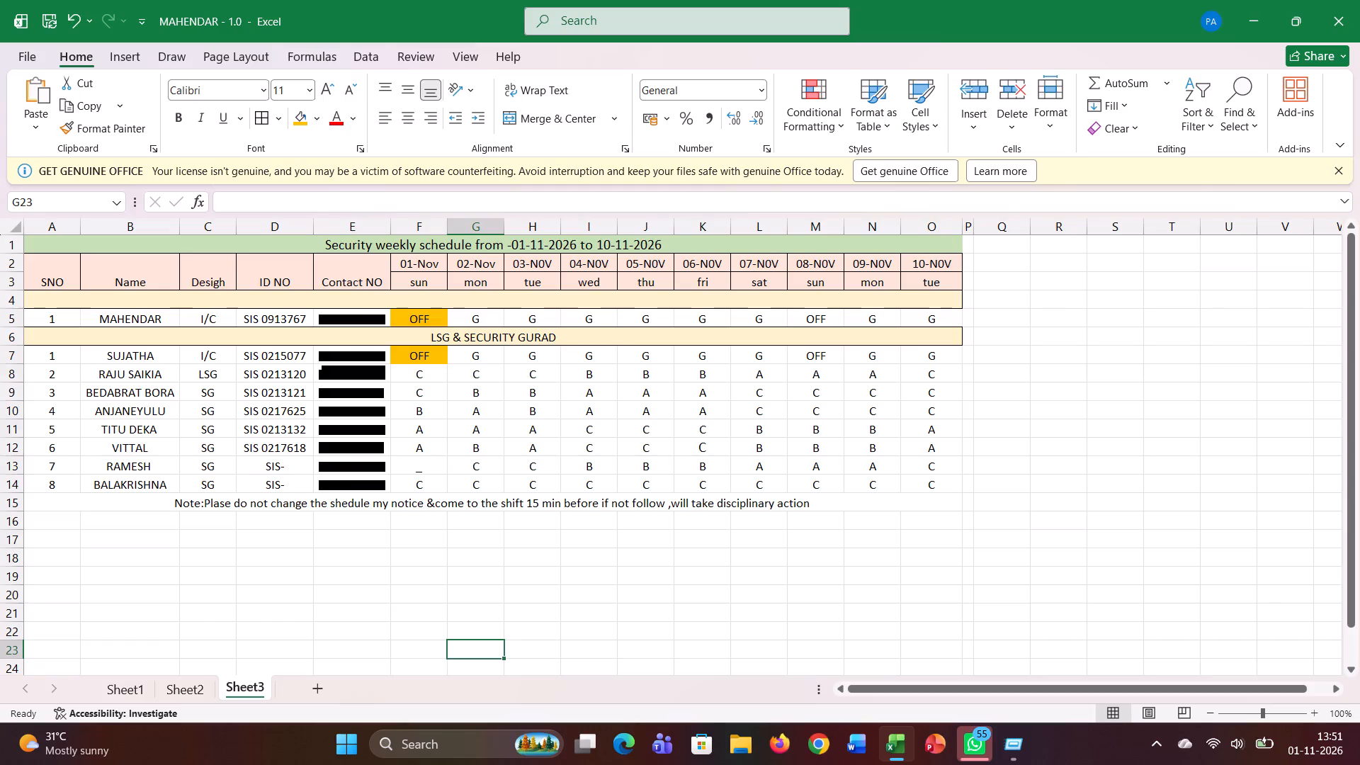
Make the merged note text in row 15 bold.
{"action": "left_click", "coordinate": [182, 503]}
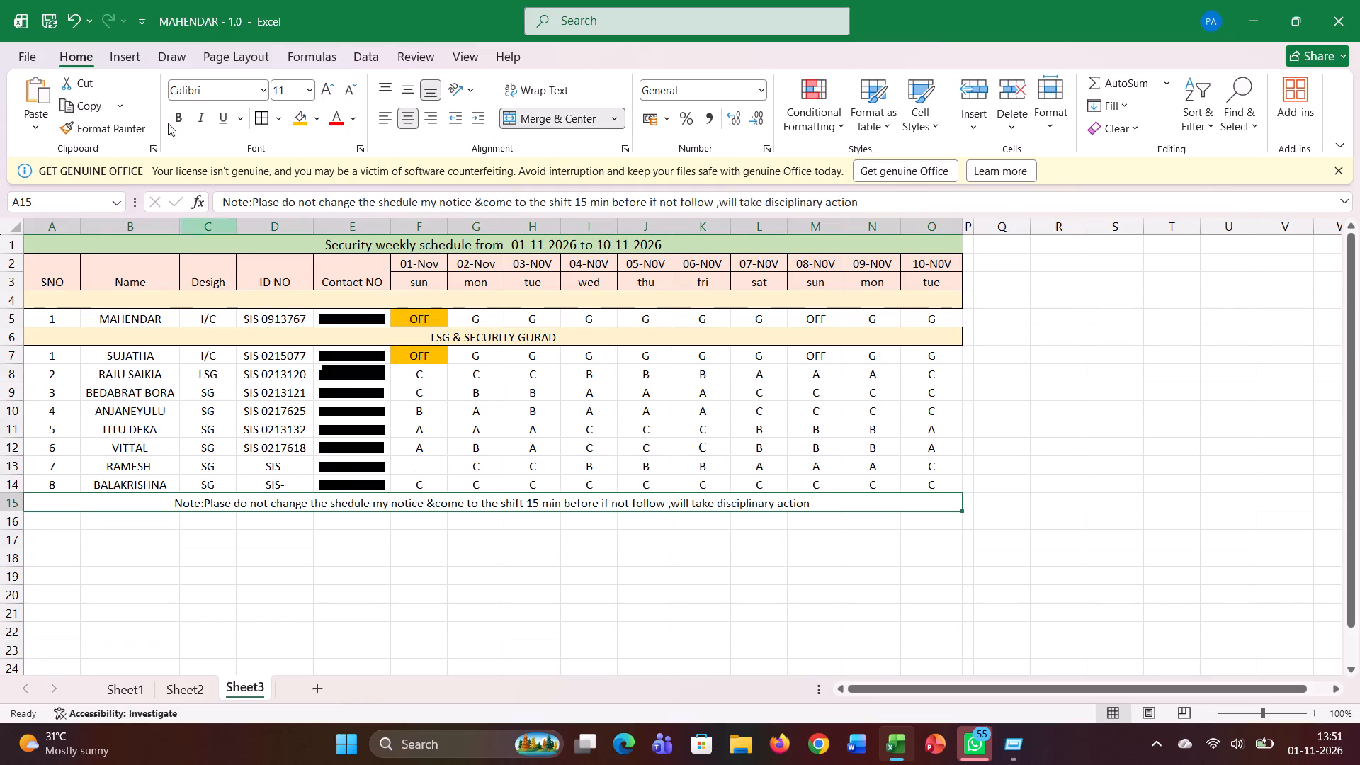
{"action": "left_click", "coordinate": [177, 116]}
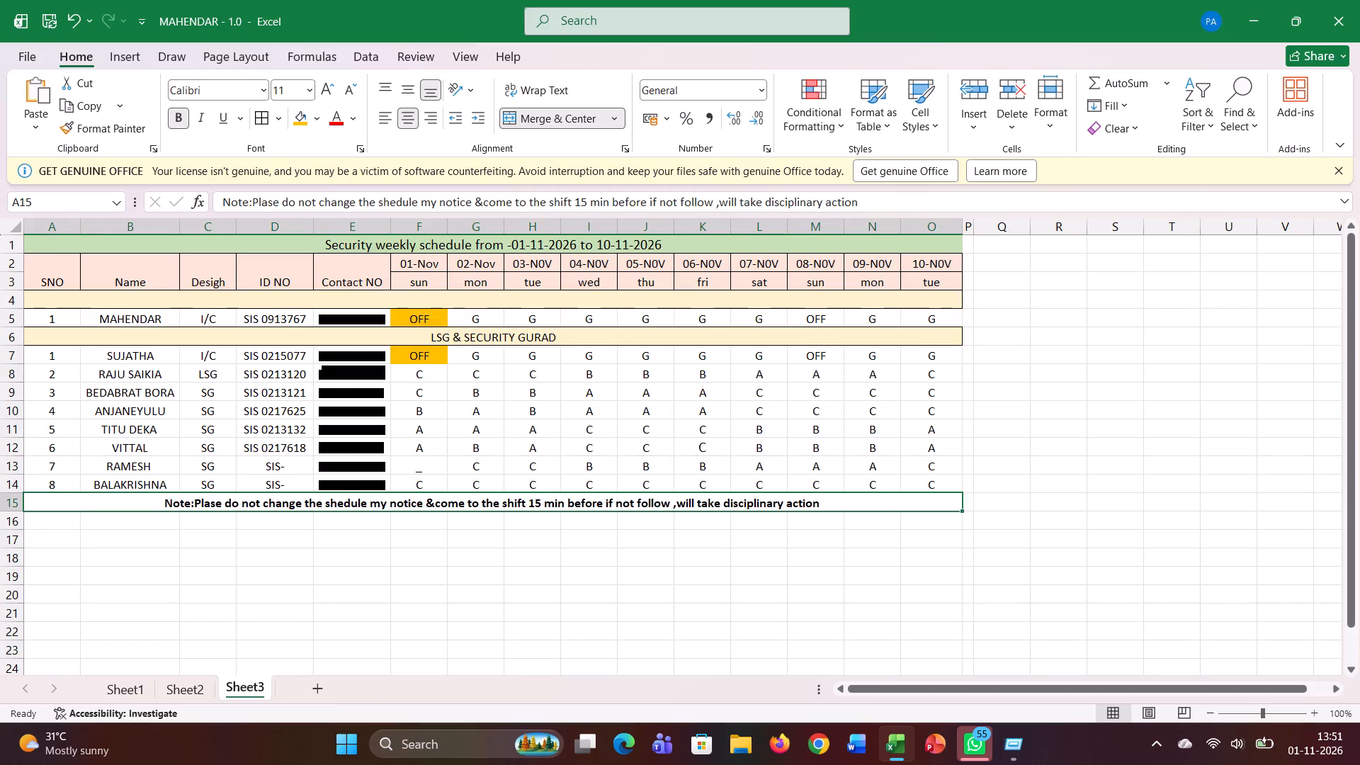
{"action": "left_click", "coordinate": [339, 538]}
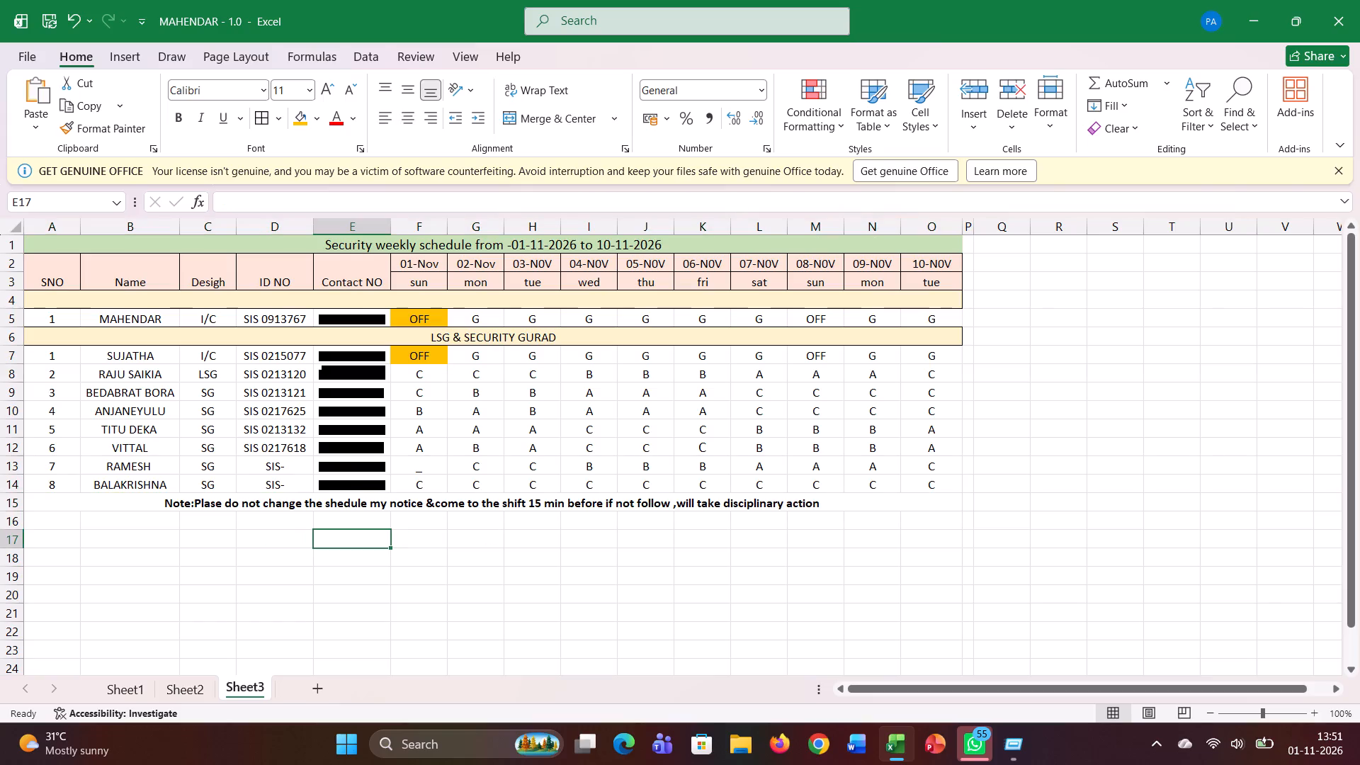
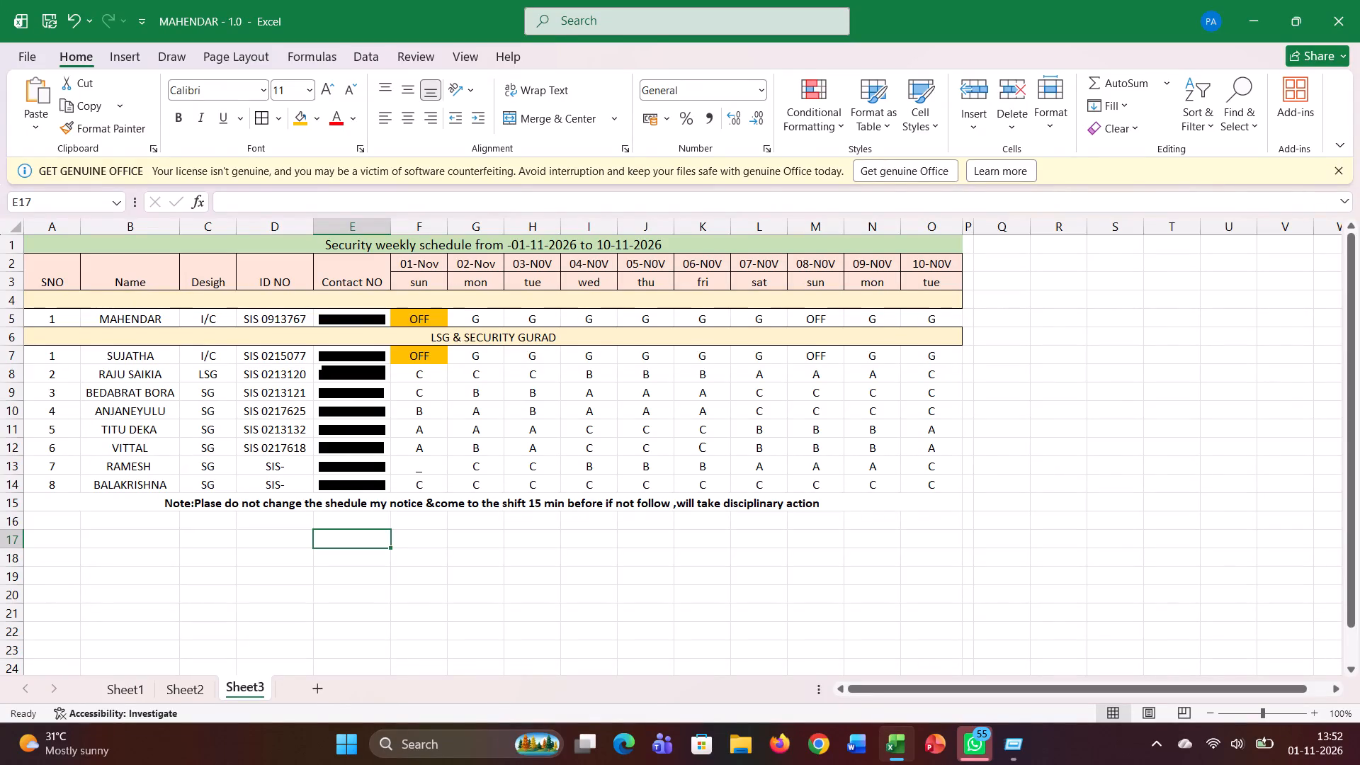
Reduce the height of empty row 16, directly below the note, to about 8.4.
{"action": "left_click", "coordinate": [21, 528]}
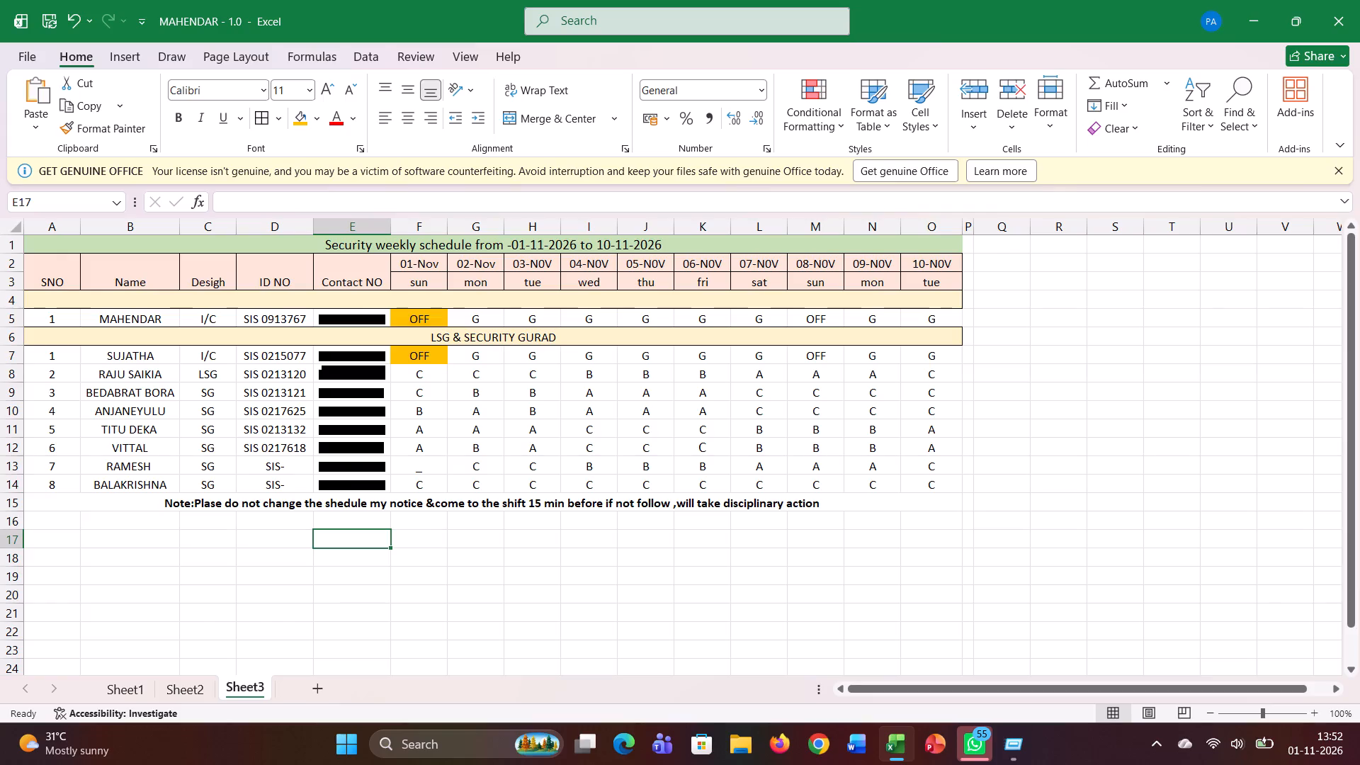
{"action": "left_click", "coordinate": [22, 528]}
{"action": "left_click_drag", "start_coordinate": [22, 528], "coordinate": [22, 523]}
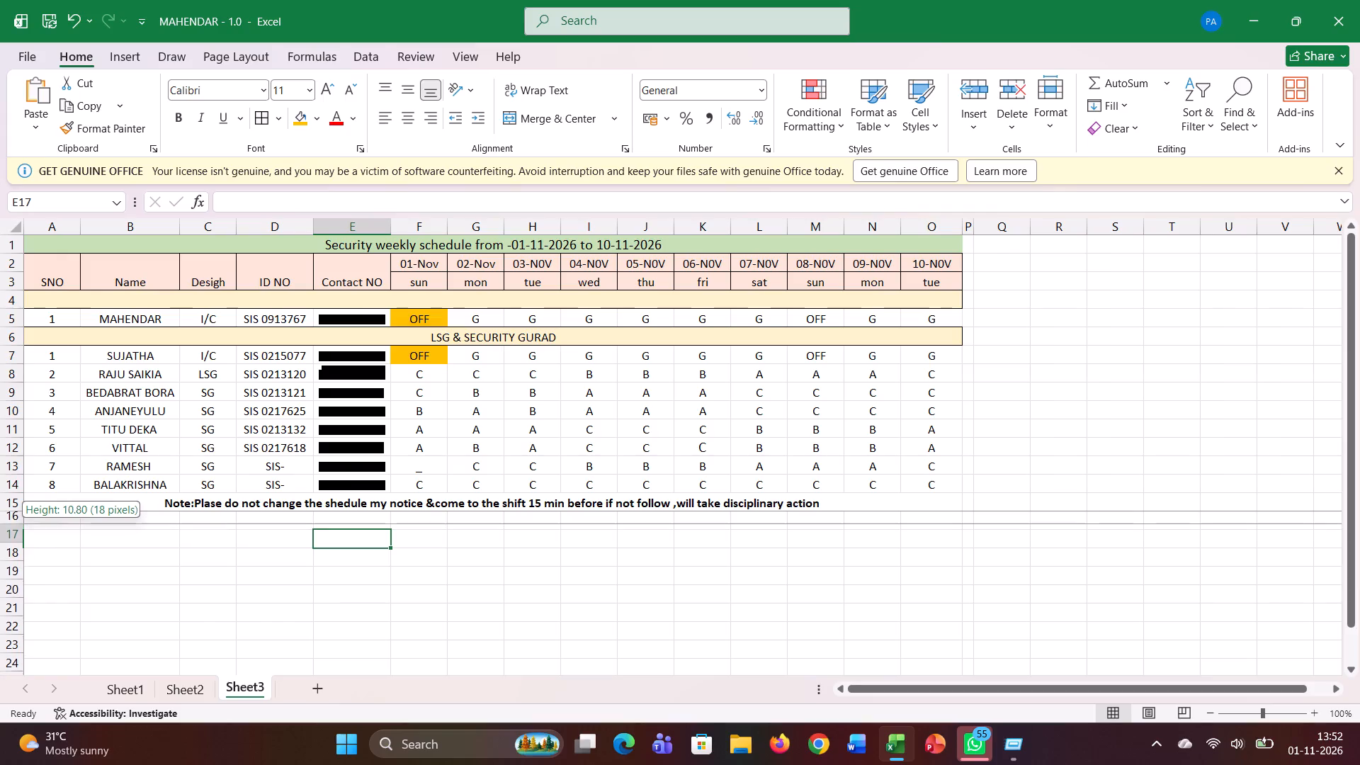
{"action": "left_click_drag", "start_coordinate": [22, 523], "coordinate": [22, 519]}
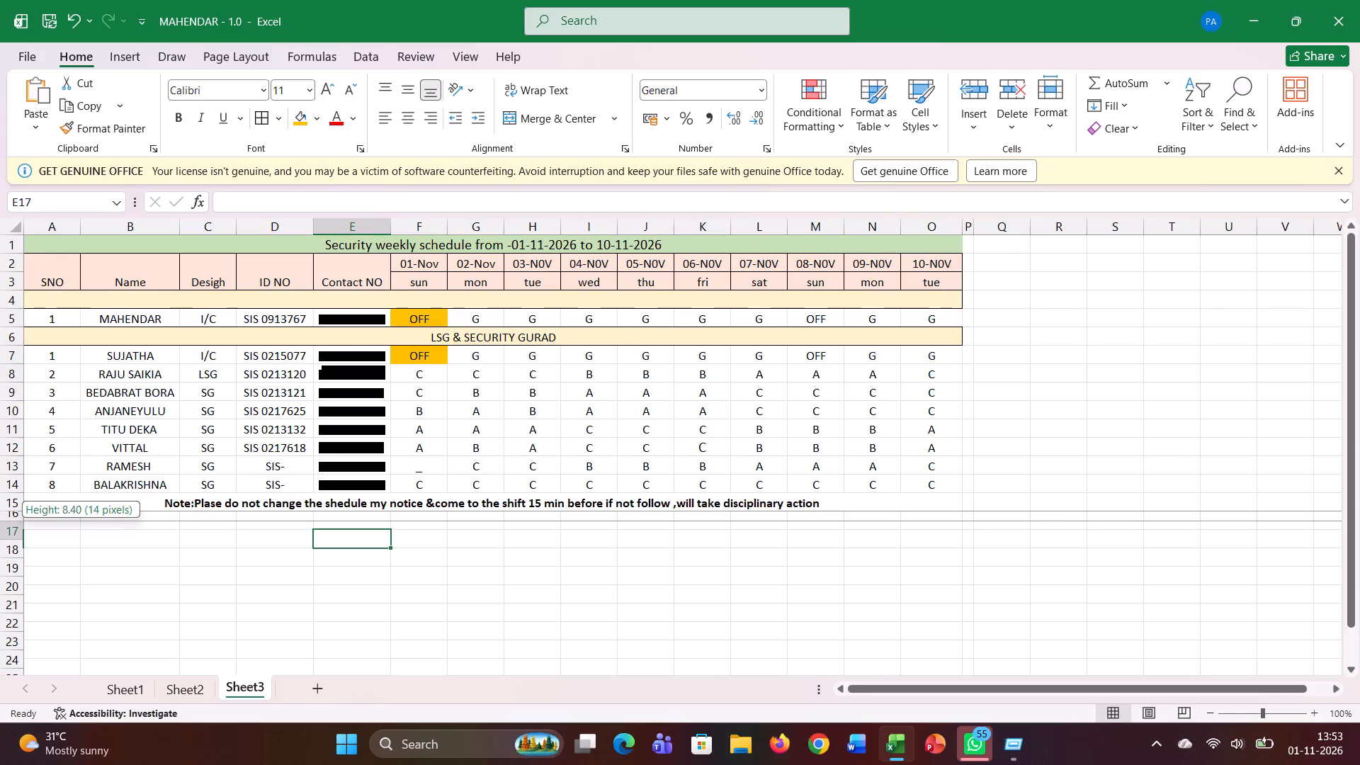
{"action": "left_click_drag", "start_coordinate": [22, 519], "coordinate": [21, 520]}
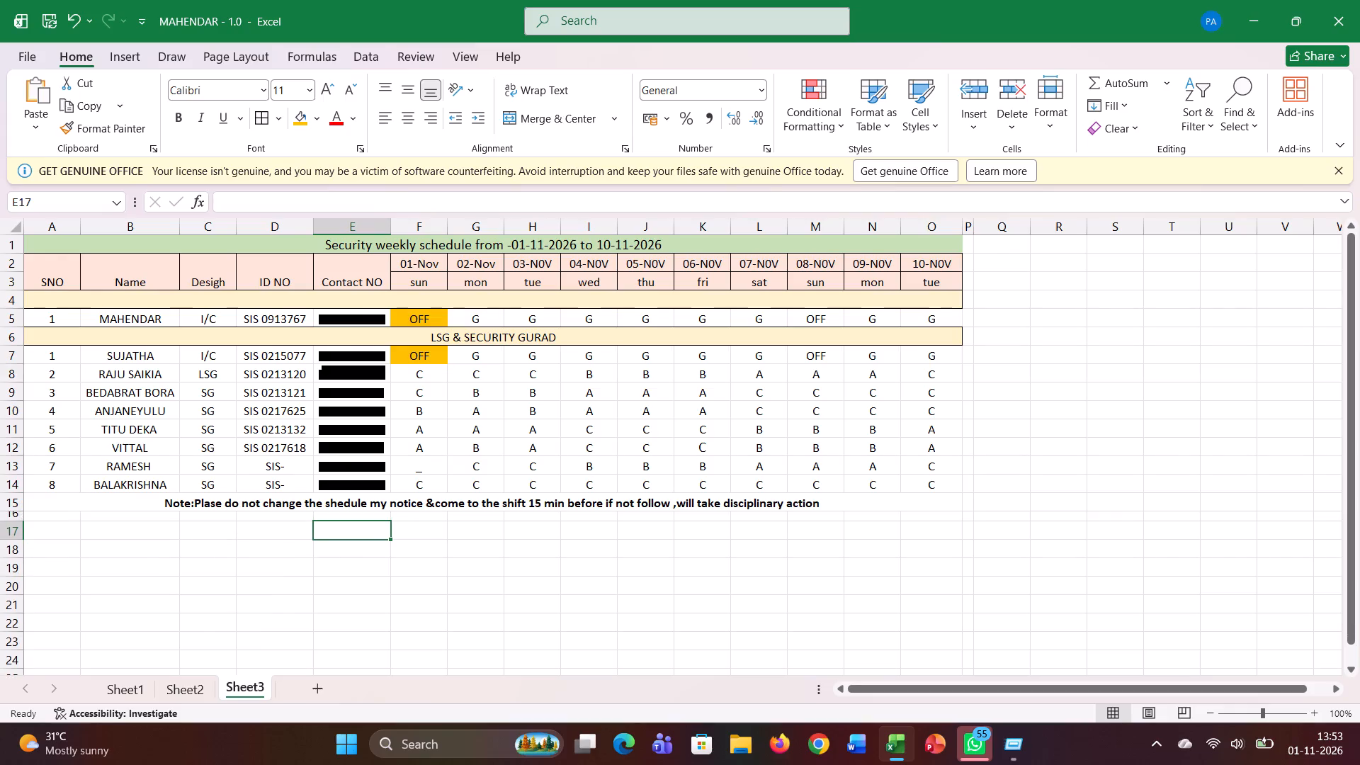
{"action": "left_click", "coordinate": [10, 567]}
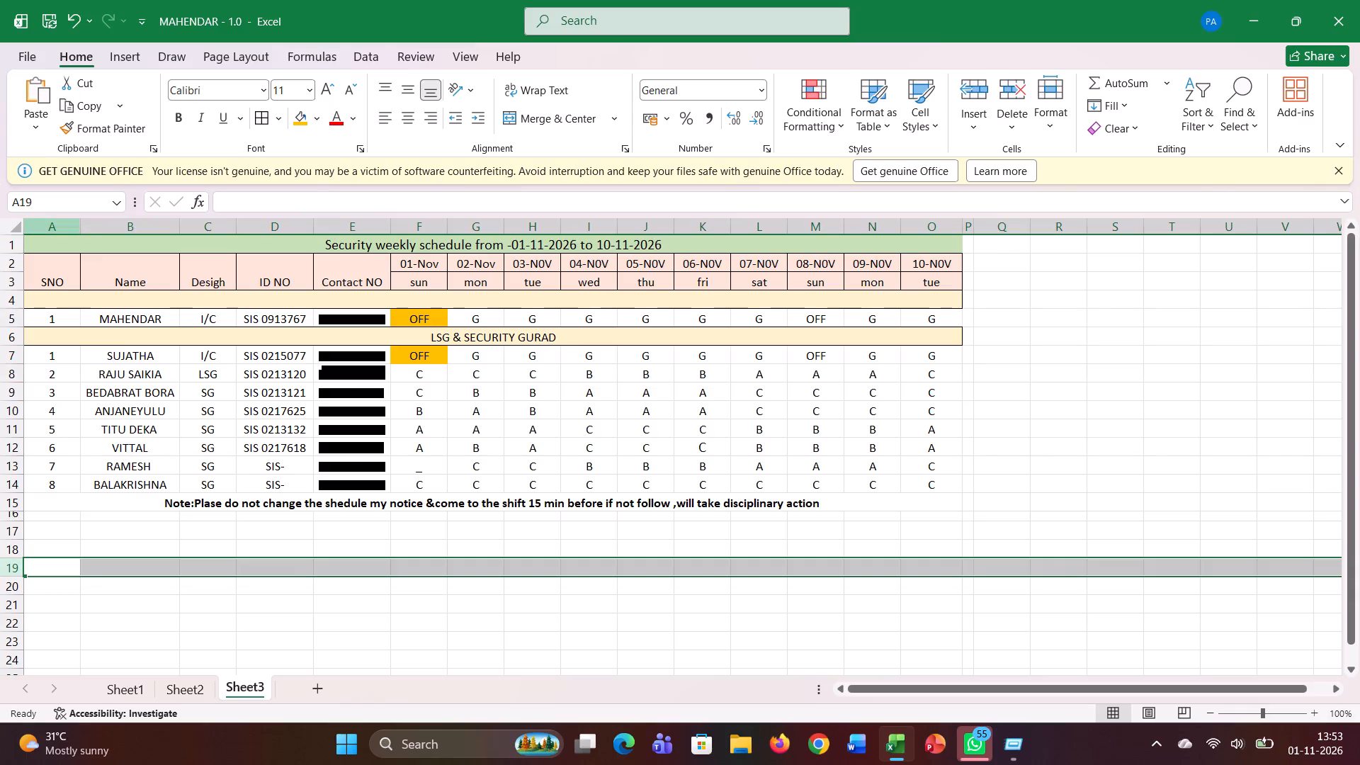
Insert a blank column before column A, ahead of the SNO column.
{"action": "left_click", "coordinate": [38, 230]}
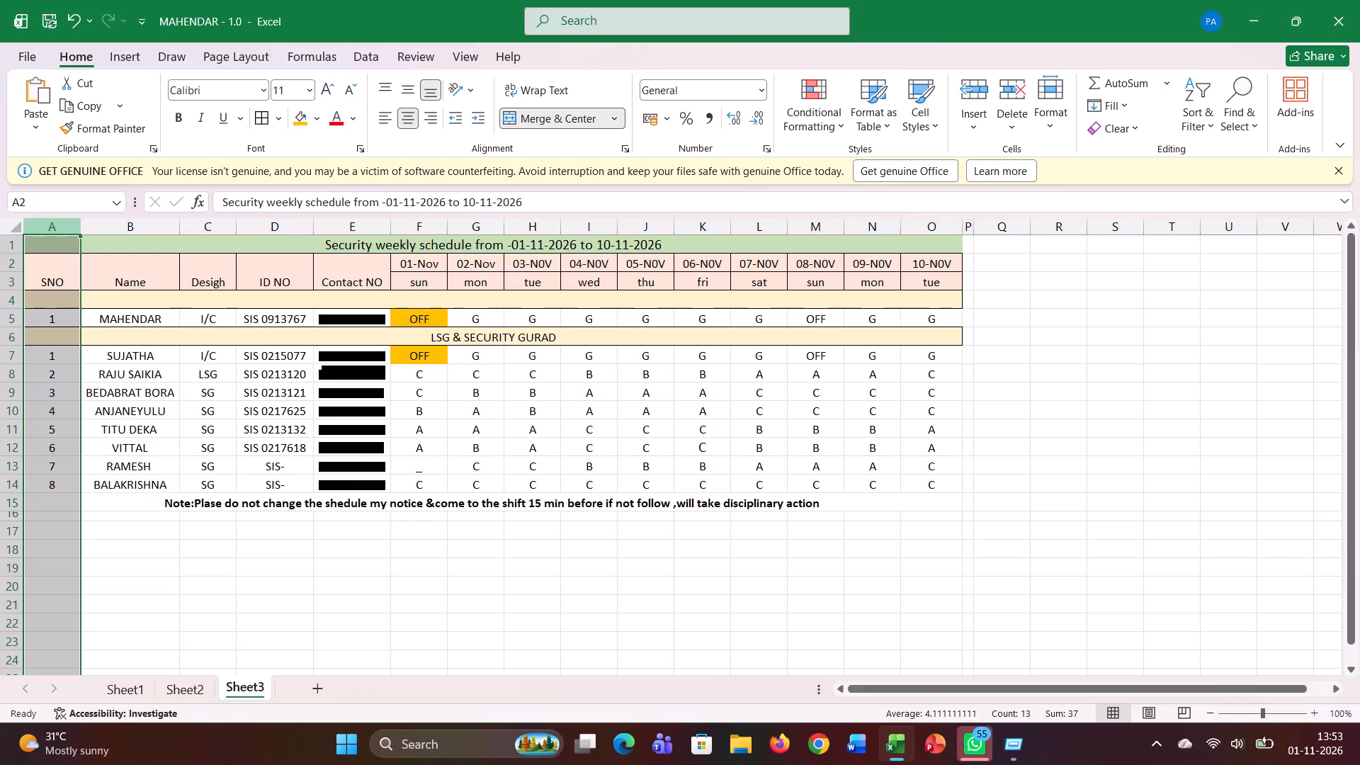
{"action": "key", "text": "ctrl+plus"}
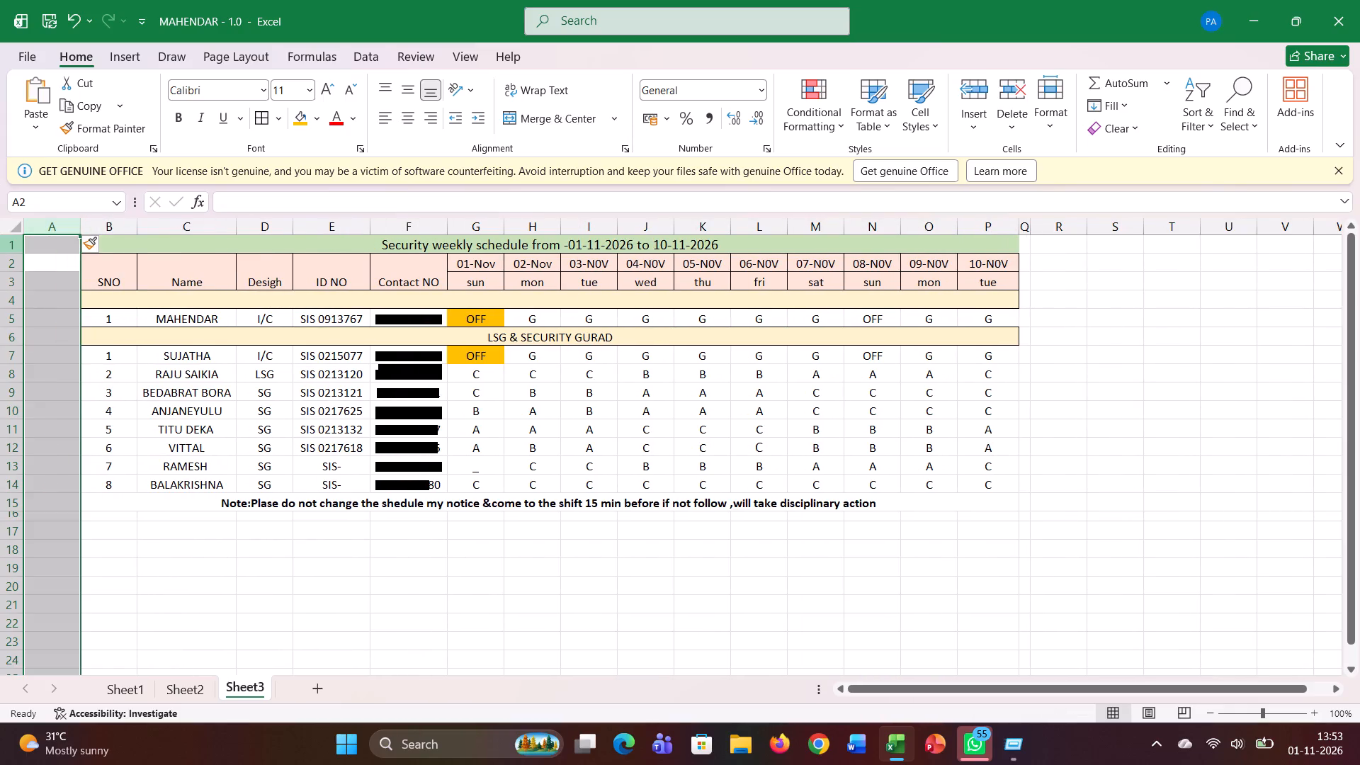
Insert a blank row above the security weekly schedule title row.
{"action": "left_click", "coordinate": [25, 244]}
{"action": "left_click", "coordinate": [11, 244]}
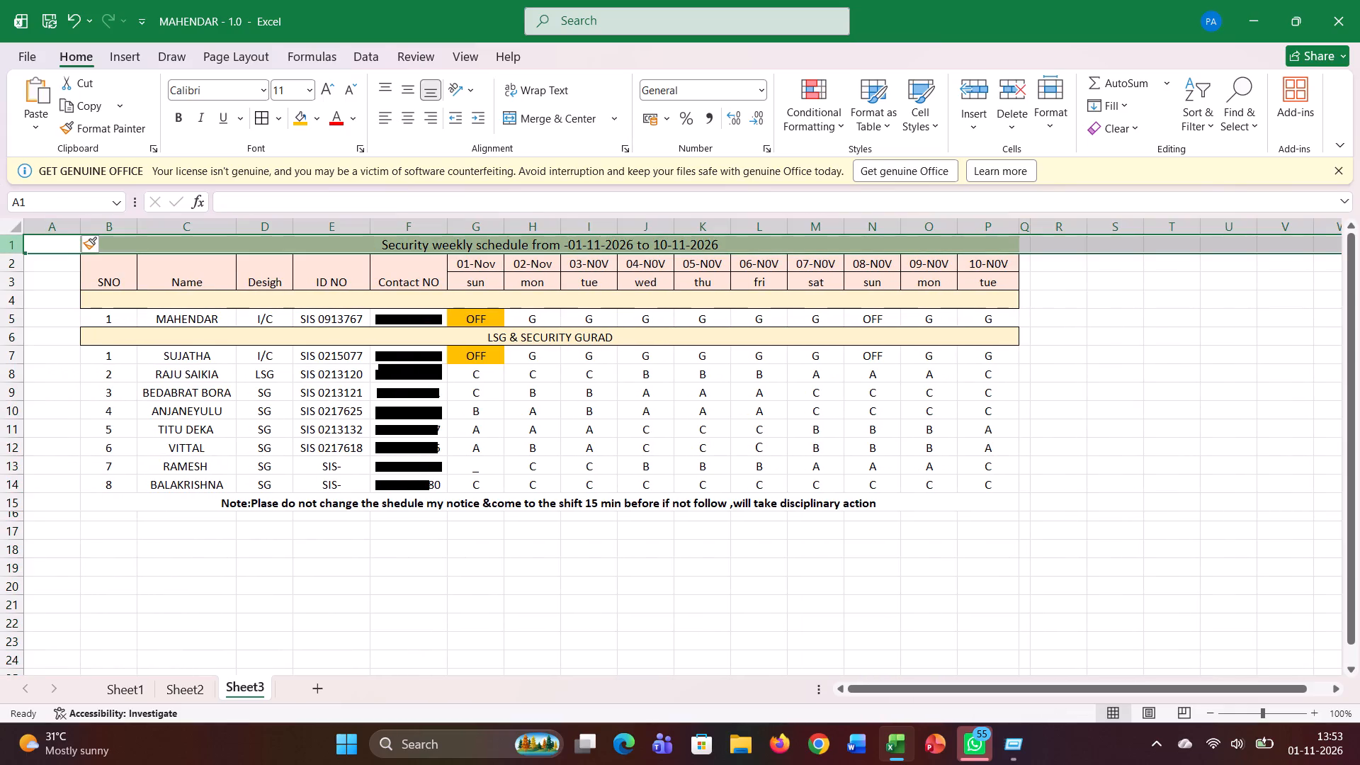
{"action": "key", "text": "ctrl+plus"}
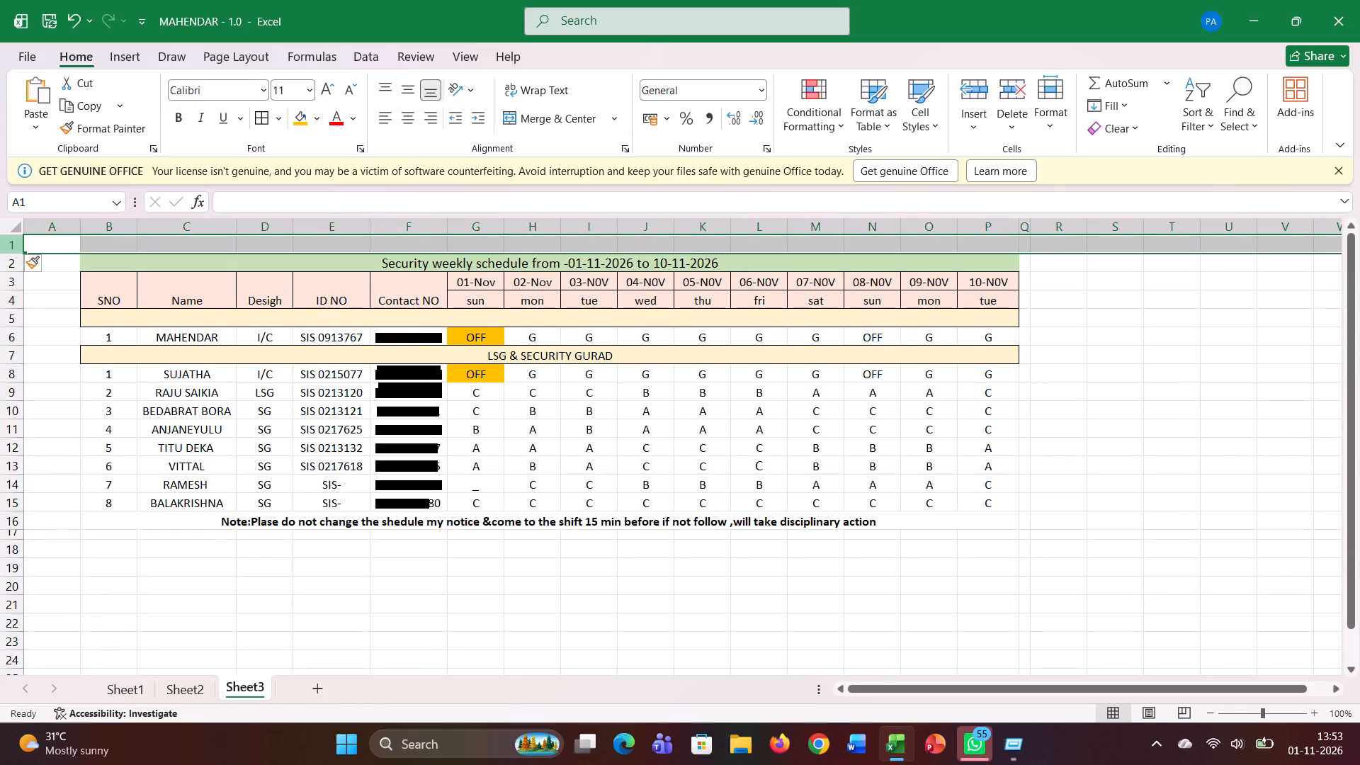
Reduce the height of the blank row 1 above the schedule title to about 8.
{"action": "left_click", "coordinate": [23, 242]}
{"action": "left_click_drag", "start_coordinate": [23, 242], "coordinate": [21, 240]}
{"action": "left_click_drag", "start_coordinate": [21, 240], "coordinate": [8, 253]}
{"action": "left_click_drag", "start_coordinate": [8, 253], "coordinate": [22, 254]}
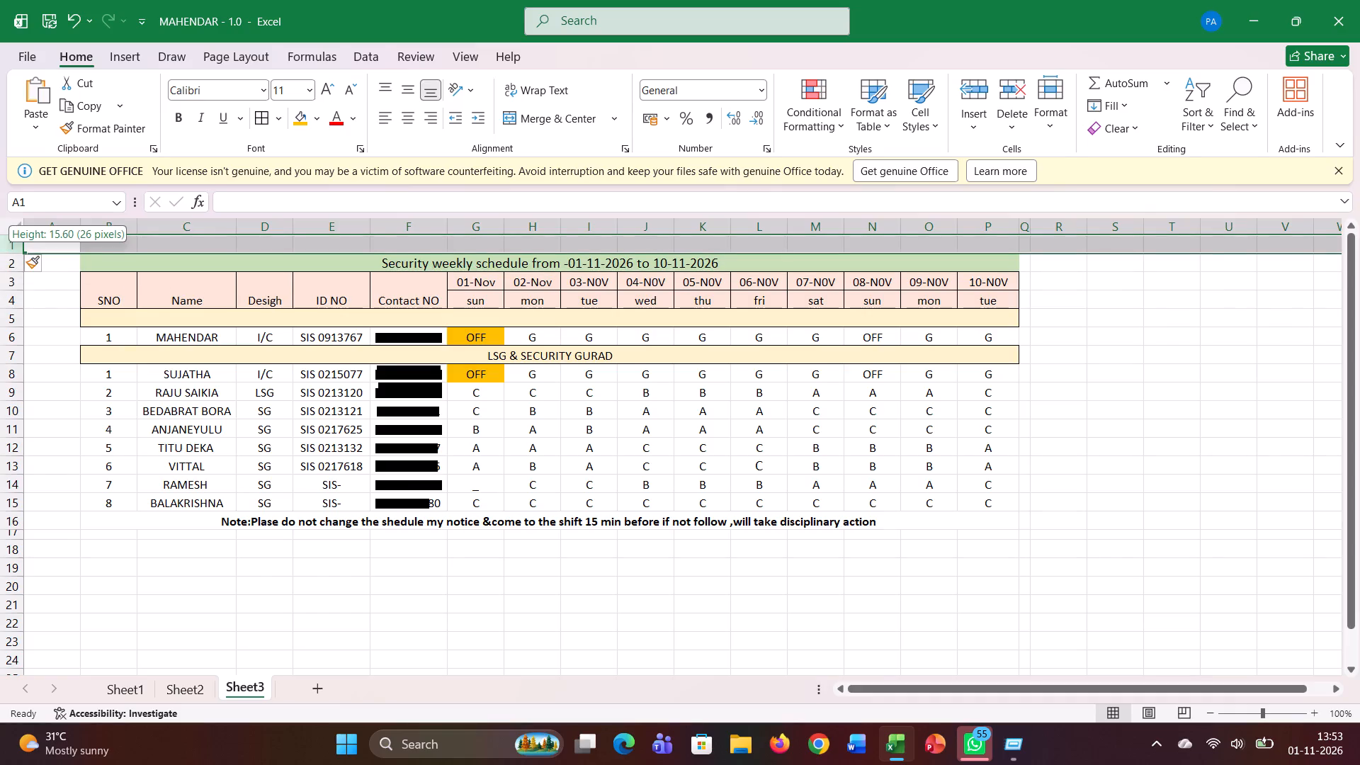
{"action": "left_click_drag", "start_coordinate": [22, 254], "coordinate": [16, 244]}
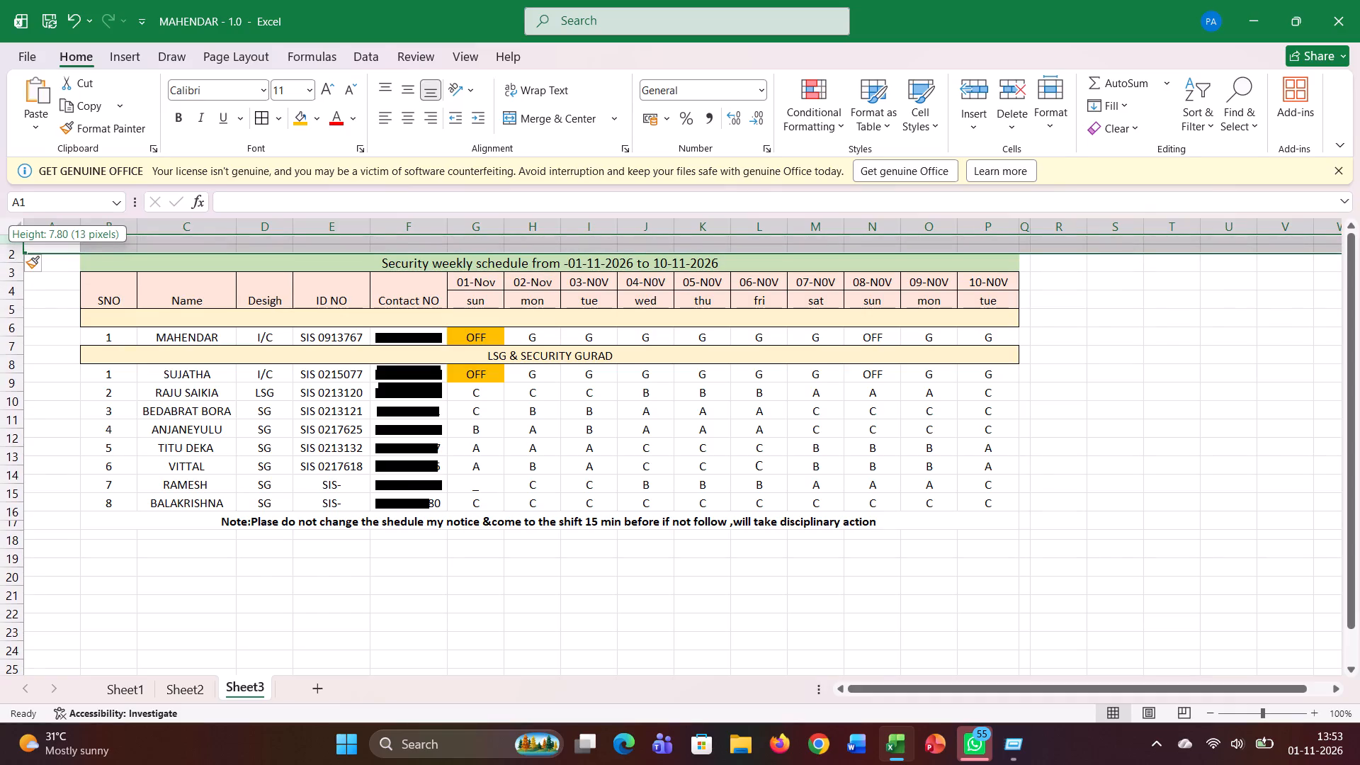
{"action": "left_click_drag", "start_coordinate": [16, 244], "coordinate": [16, 245]}
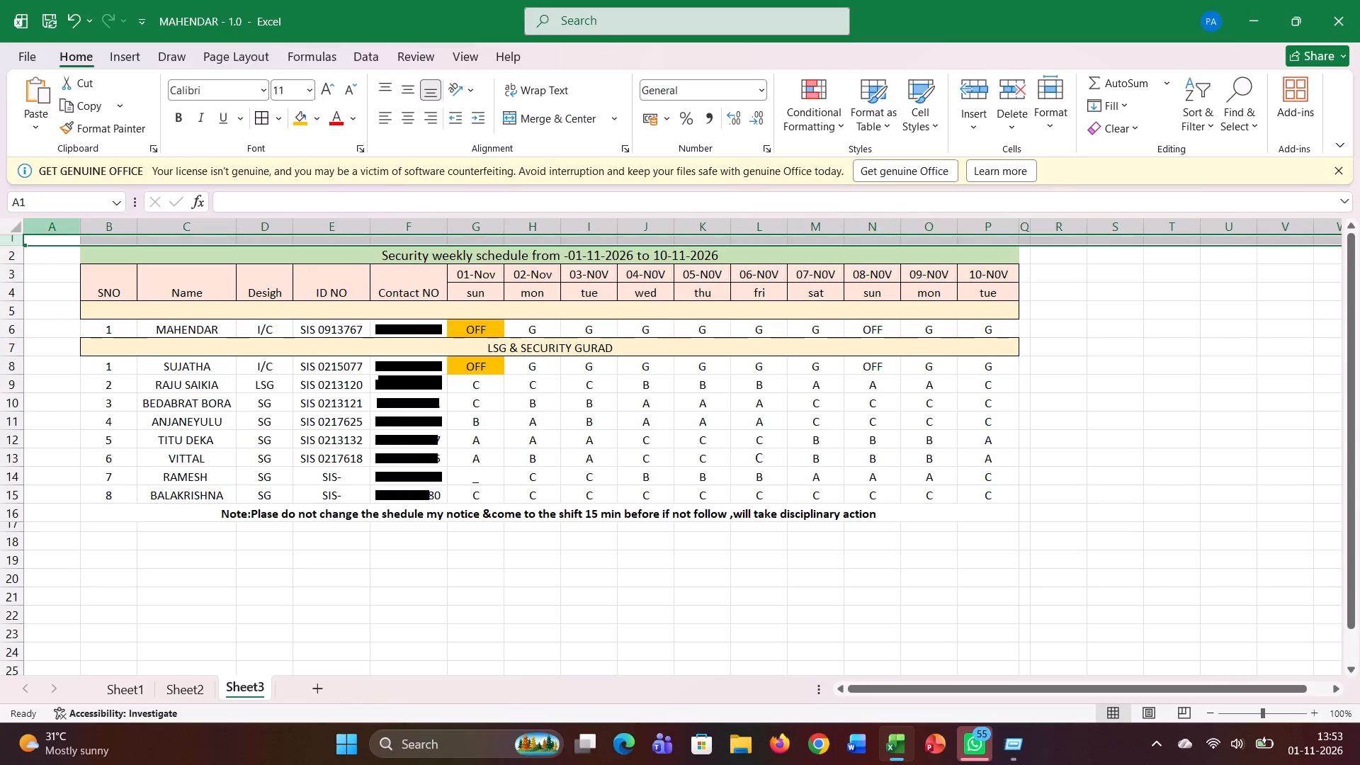
Narrow the blank column A beside the schedule to a width of about 2.33.
{"action": "left_click", "coordinate": [80, 227]}
{"action": "left_click_drag", "start_coordinate": [80, 225], "coordinate": [78, 225]}
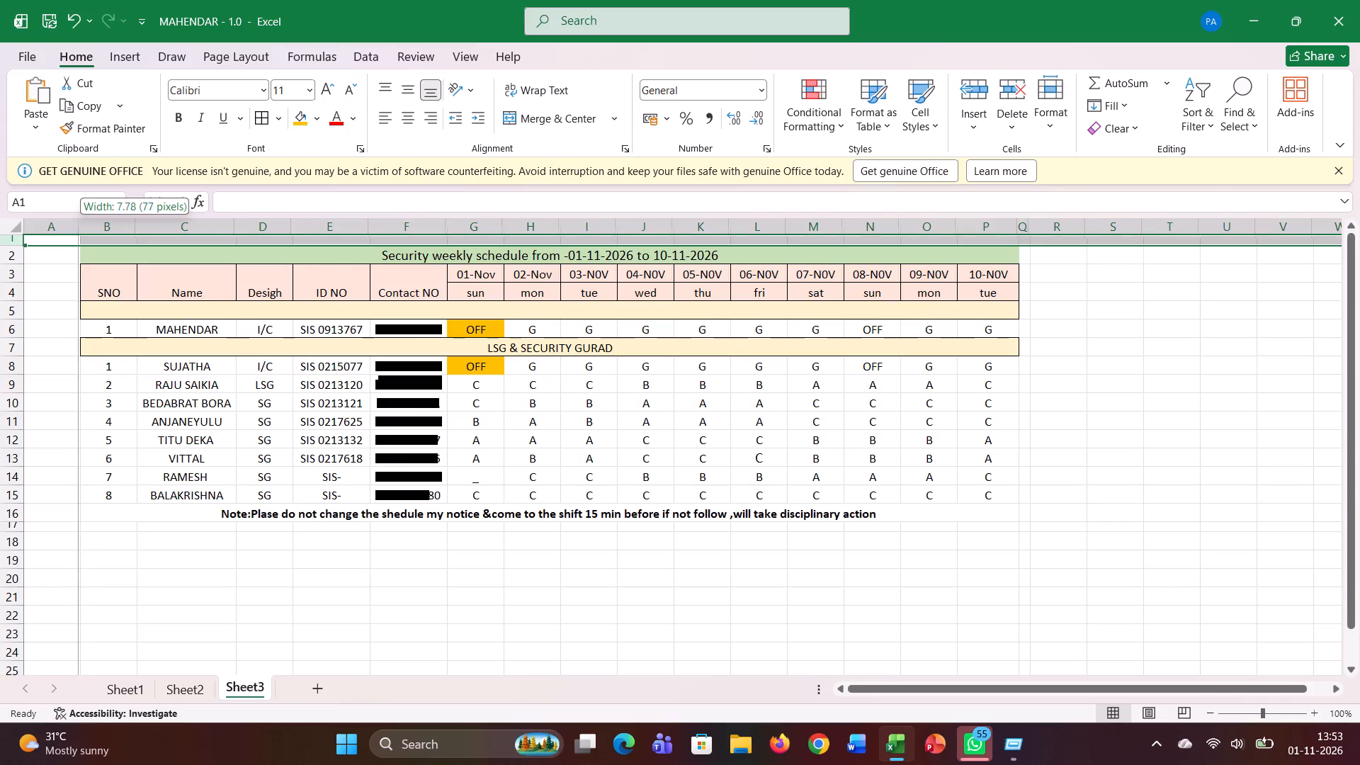
{"action": "left_click_drag", "start_coordinate": [78, 225], "coordinate": [67, 223]}
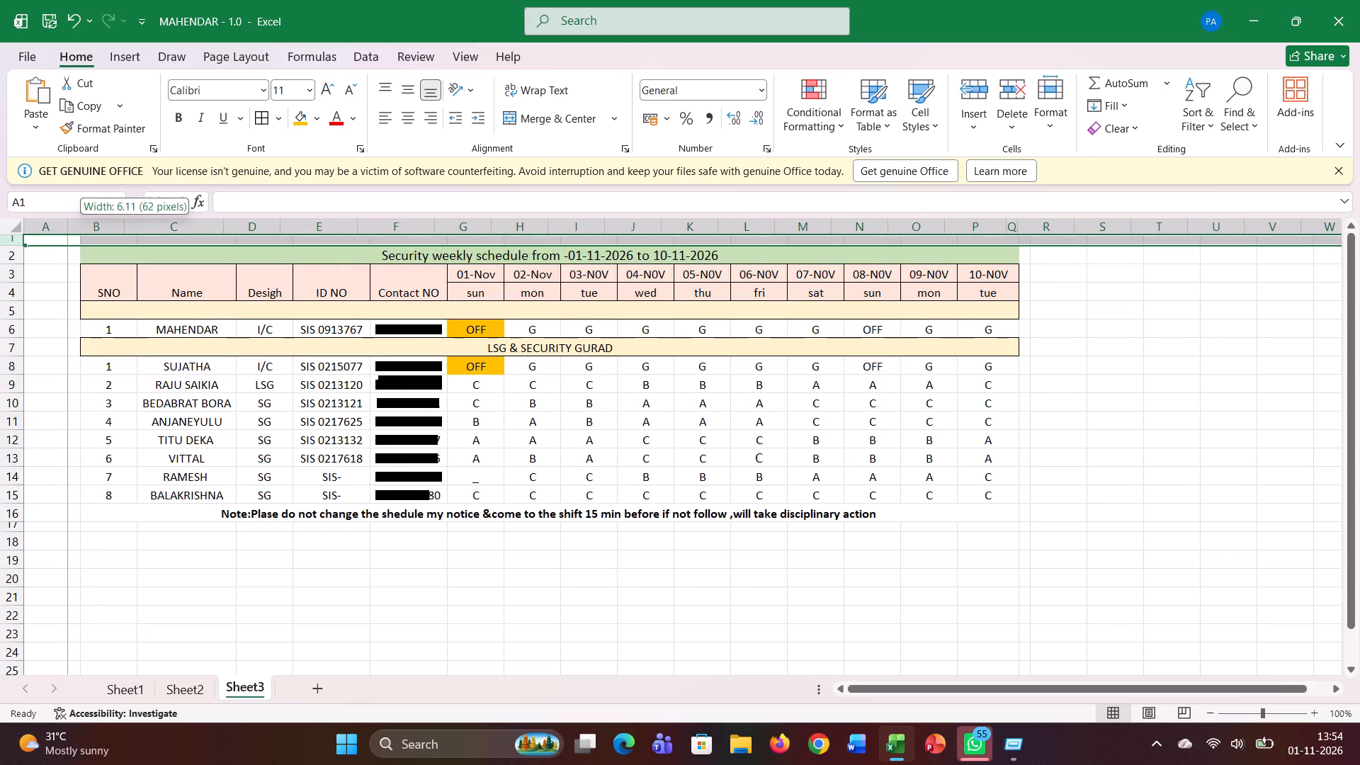
{"action": "left_click_drag", "start_coordinate": [67, 223], "coordinate": [42, 227]}
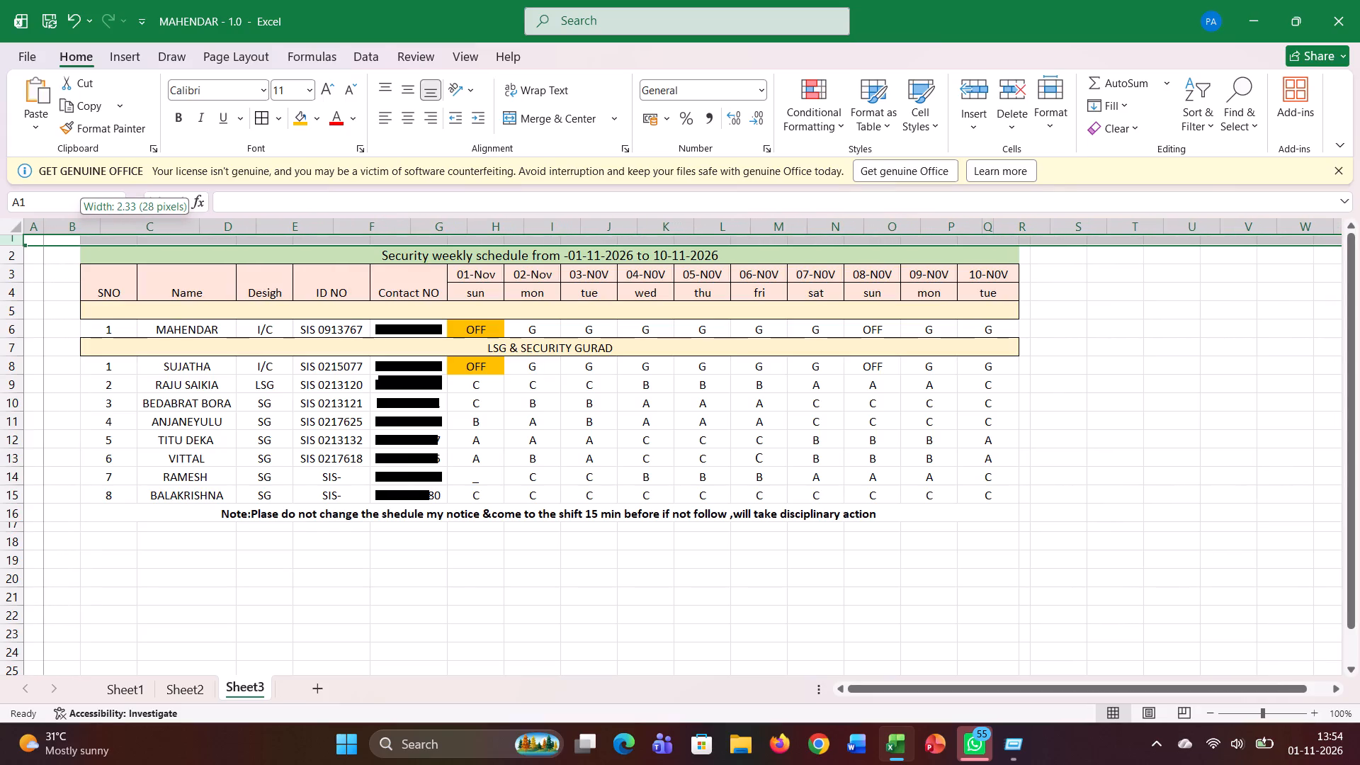
{"action": "left_click_drag", "start_coordinate": [42, 227], "coordinate": [42, 226]}
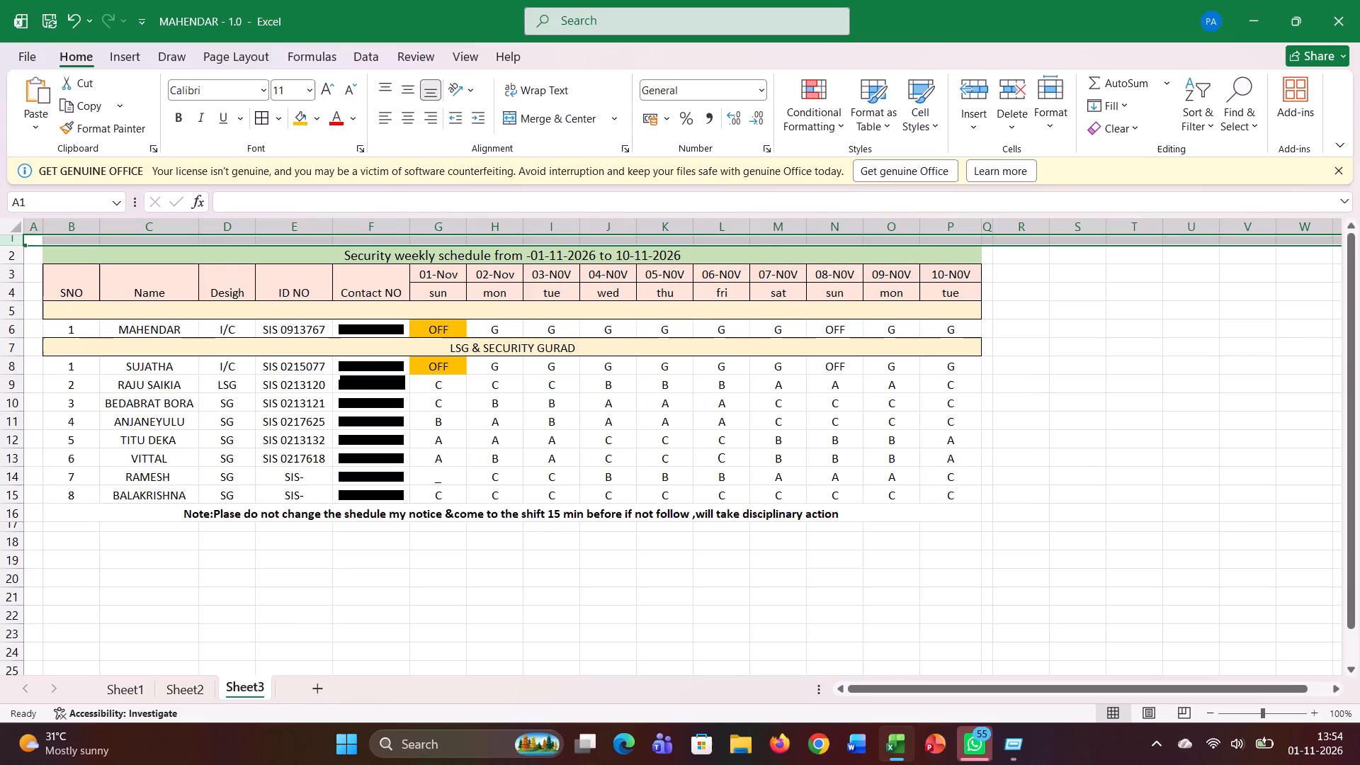
Merge and center cells A1 to A17 in the narrow column beside the schedule.
{"action": "left_click_drag", "start_coordinate": [34, 242], "coordinate": [38, 565]}
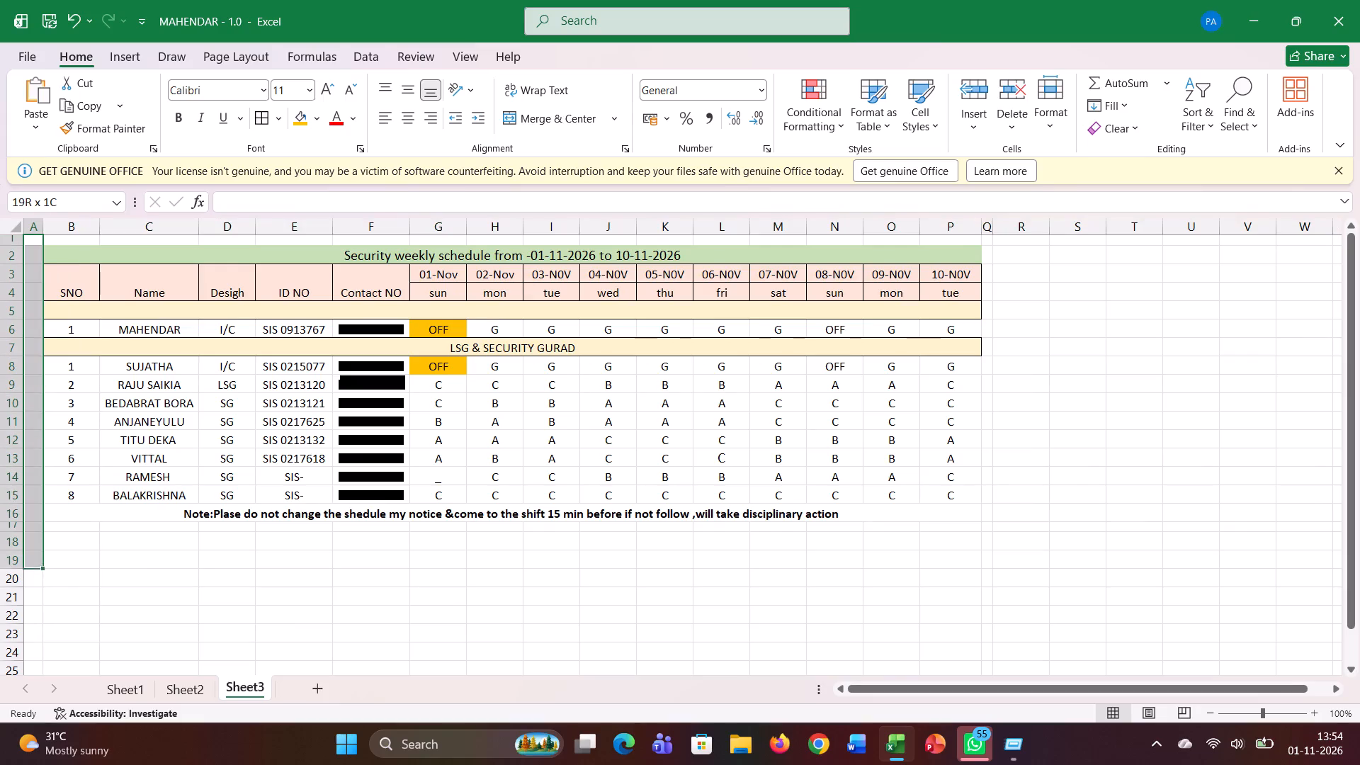
{"action": "left_click_drag", "start_coordinate": [38, 565], "coordinate": [22, 518]}
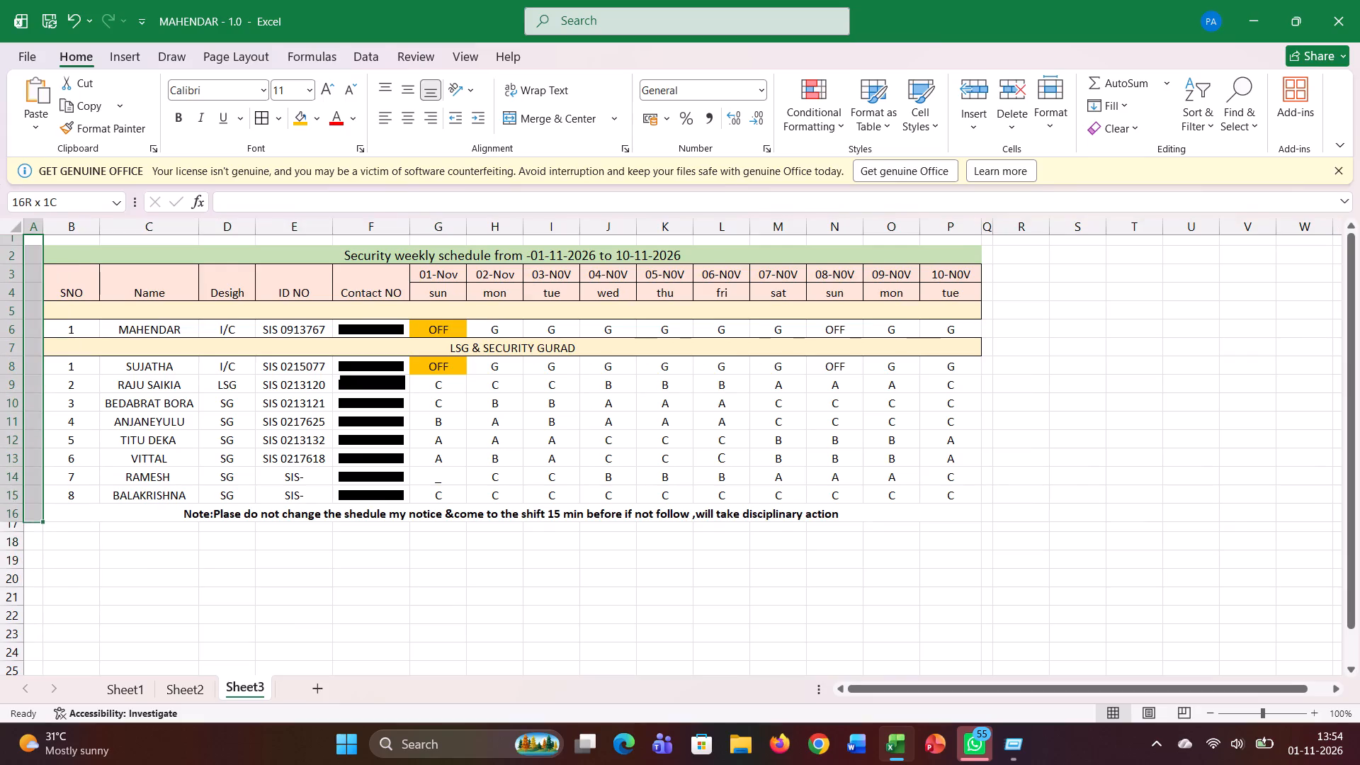
{"action": "left_click_drag", "start_coordinate": [22, 518], "coordinate": [23, 522]}
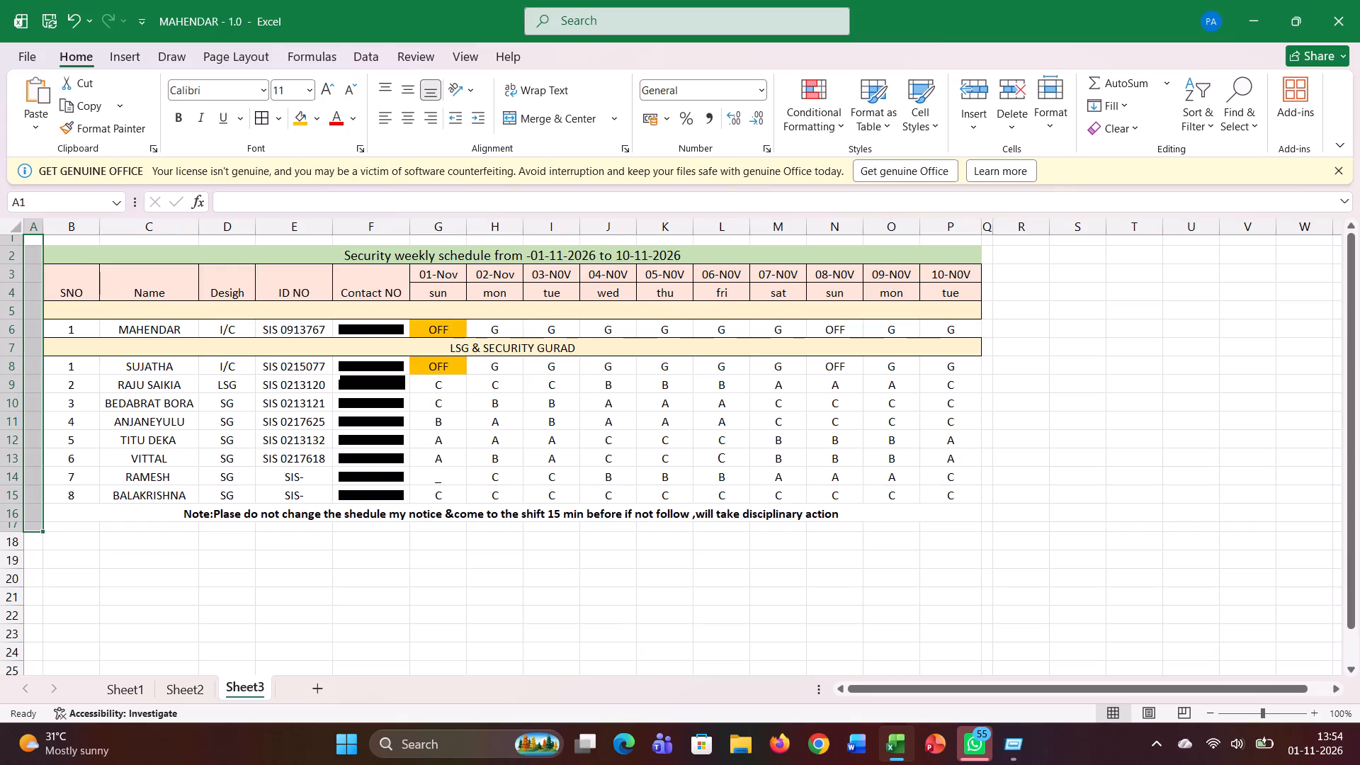
{"action": "left_click", "coordinate": [550, 125]}
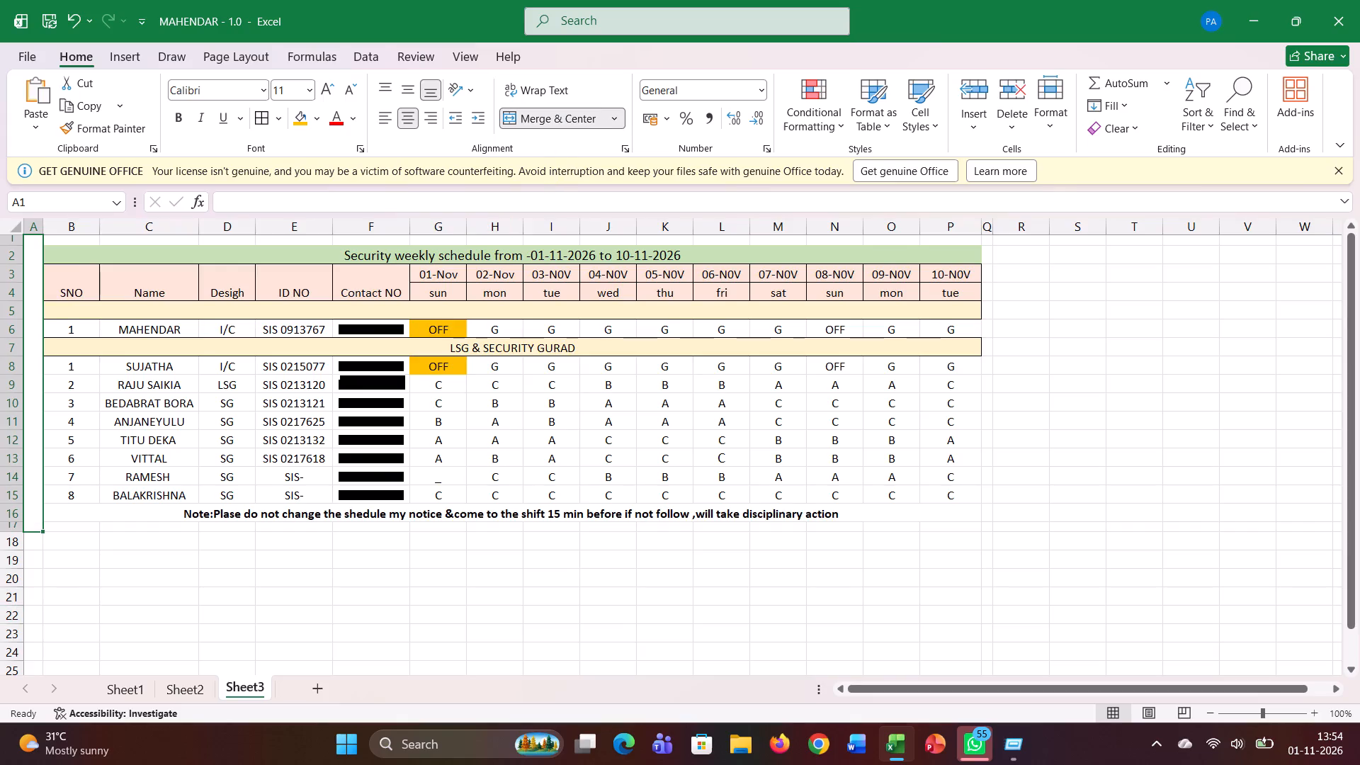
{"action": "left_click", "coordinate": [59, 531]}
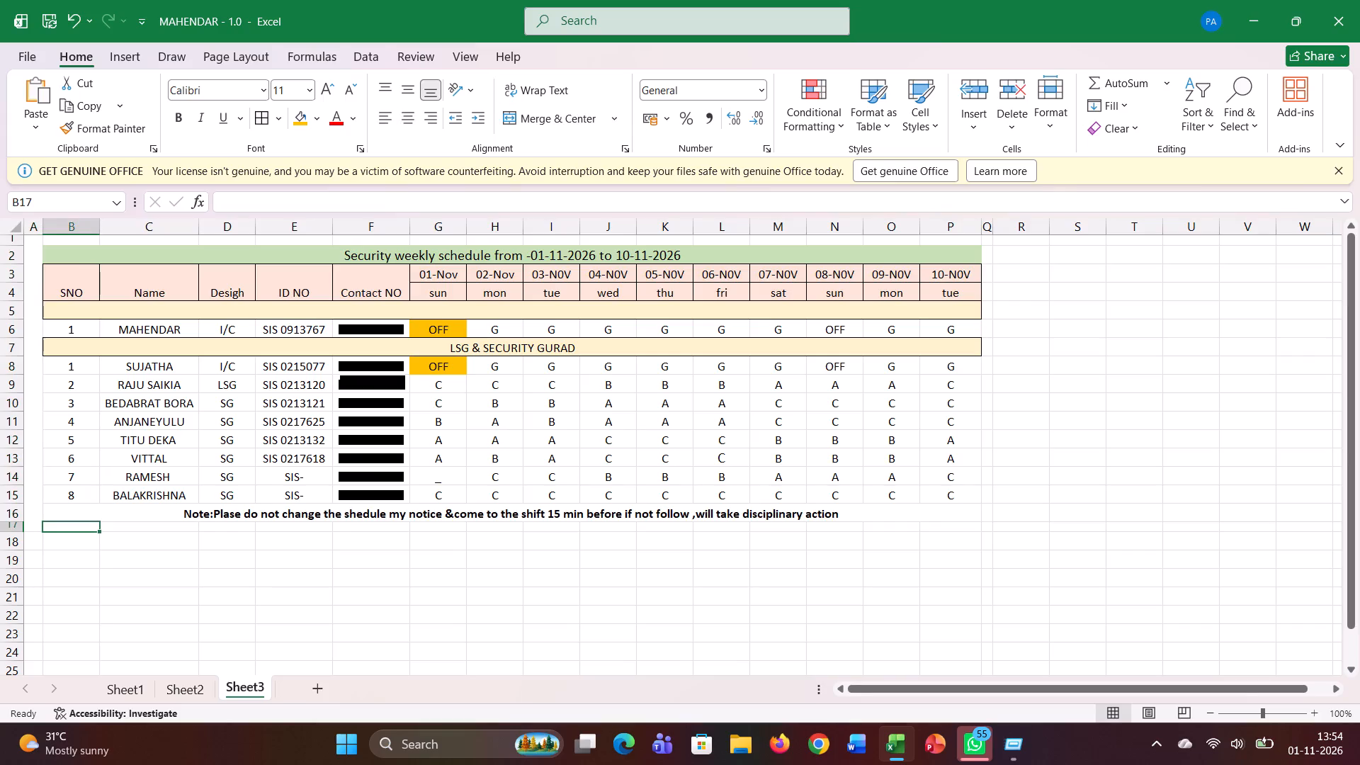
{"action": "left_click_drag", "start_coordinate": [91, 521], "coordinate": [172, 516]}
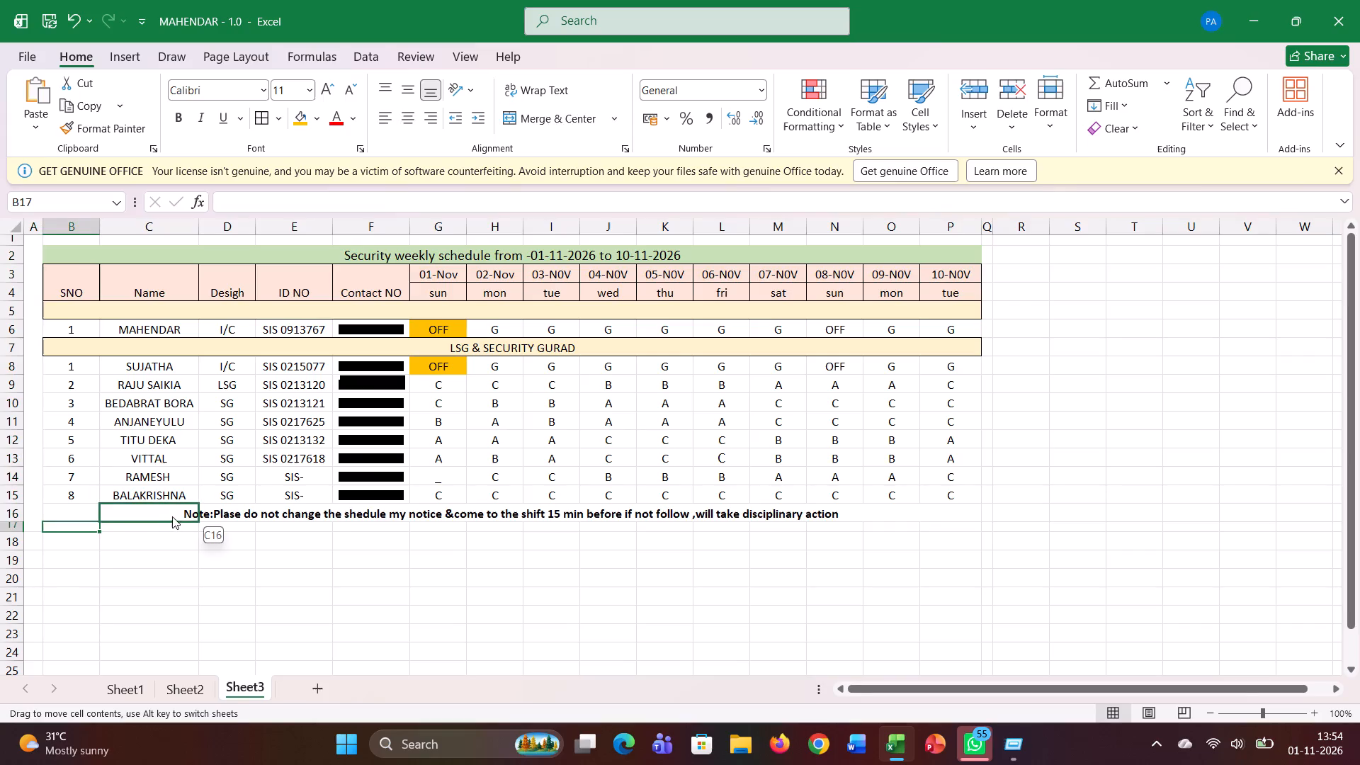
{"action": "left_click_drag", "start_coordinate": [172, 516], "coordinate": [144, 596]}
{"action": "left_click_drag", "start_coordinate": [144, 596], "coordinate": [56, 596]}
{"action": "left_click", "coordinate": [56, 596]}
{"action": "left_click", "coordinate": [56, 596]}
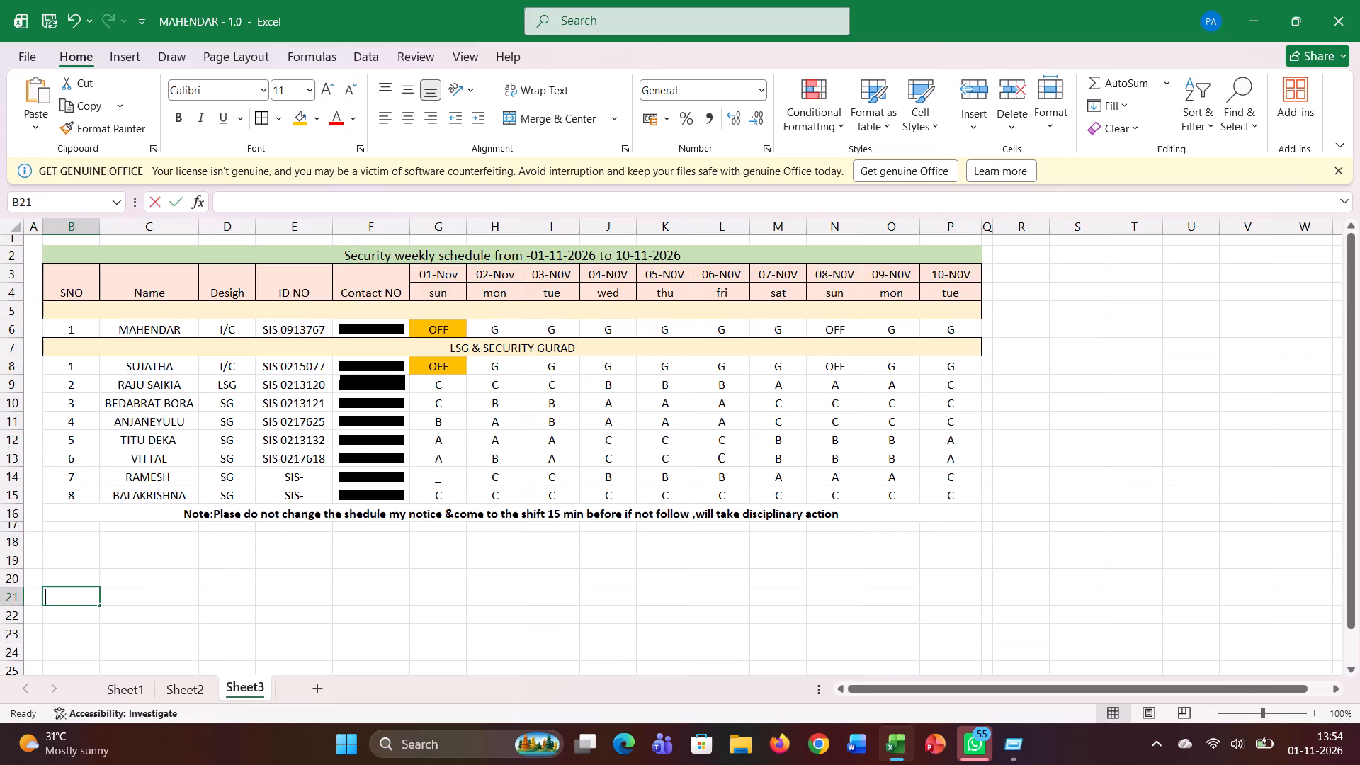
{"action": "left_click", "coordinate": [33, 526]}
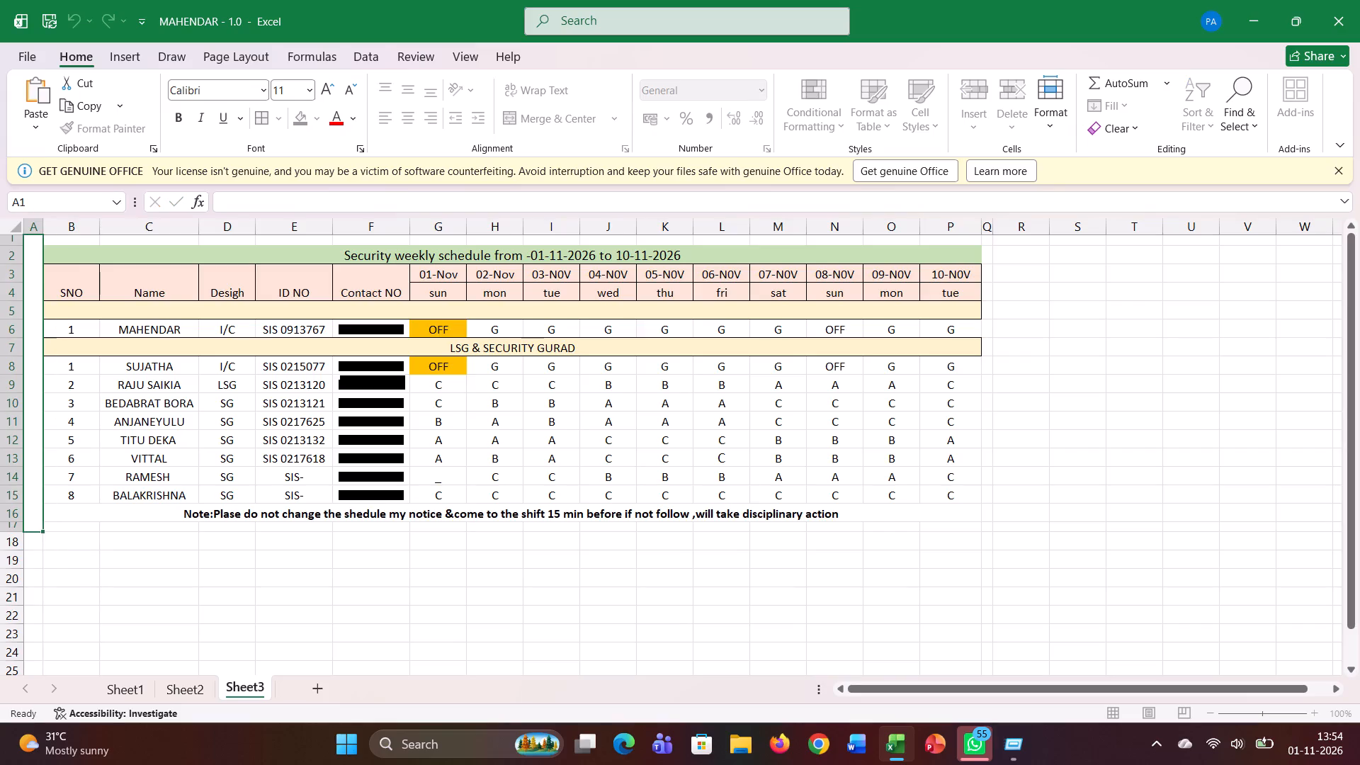
Merge and center cells B17 to P17 in the thin row below the note.
{"action": "left_click", "coordinate": [58, 526]}
{"action": "left_click_drag", "start_coordinate": [57, 526], "coordinate": [358, 526]}
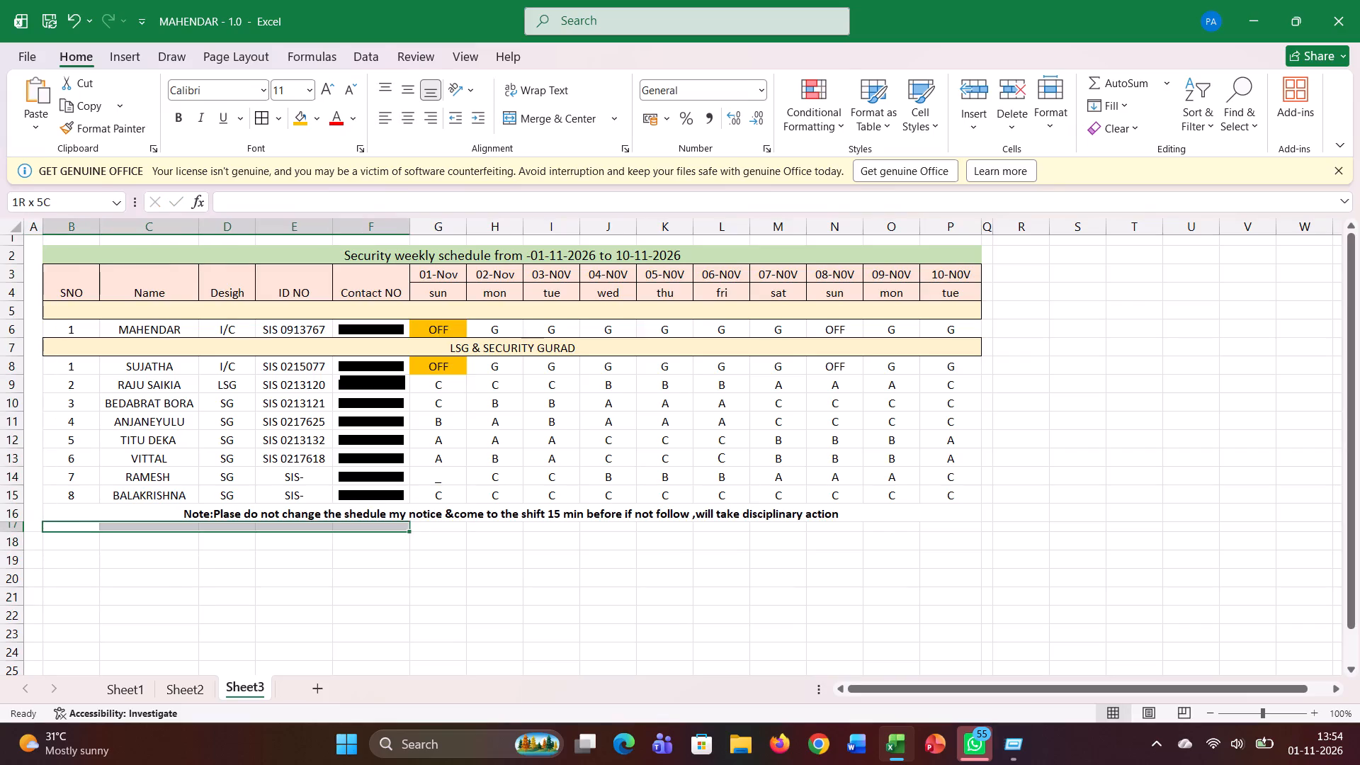
{"action": "left_click_drag", "start_coordinate": [358, 526], "coordinate": [657, 527]}
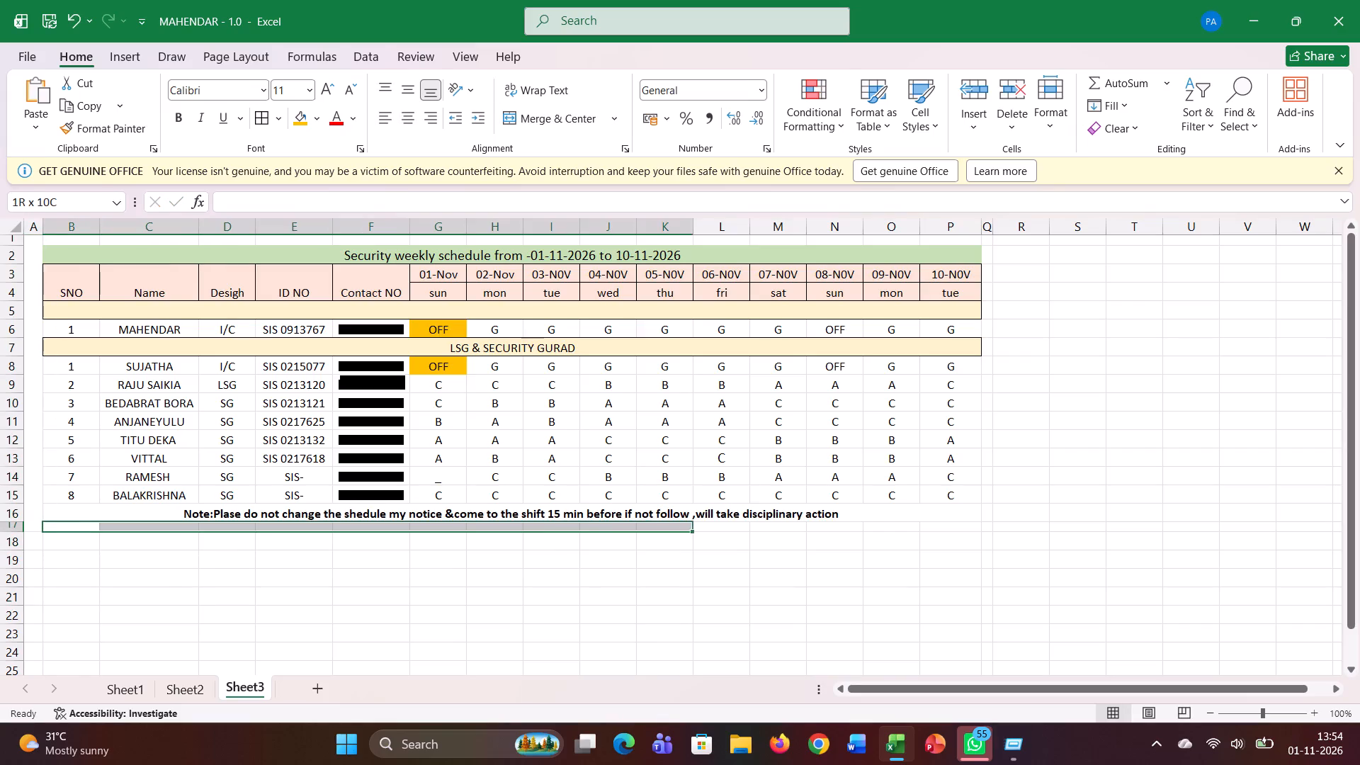
{"action": "left_click_drag", "start_coordinate": [657, 527], "coordinate": [951, 527]}
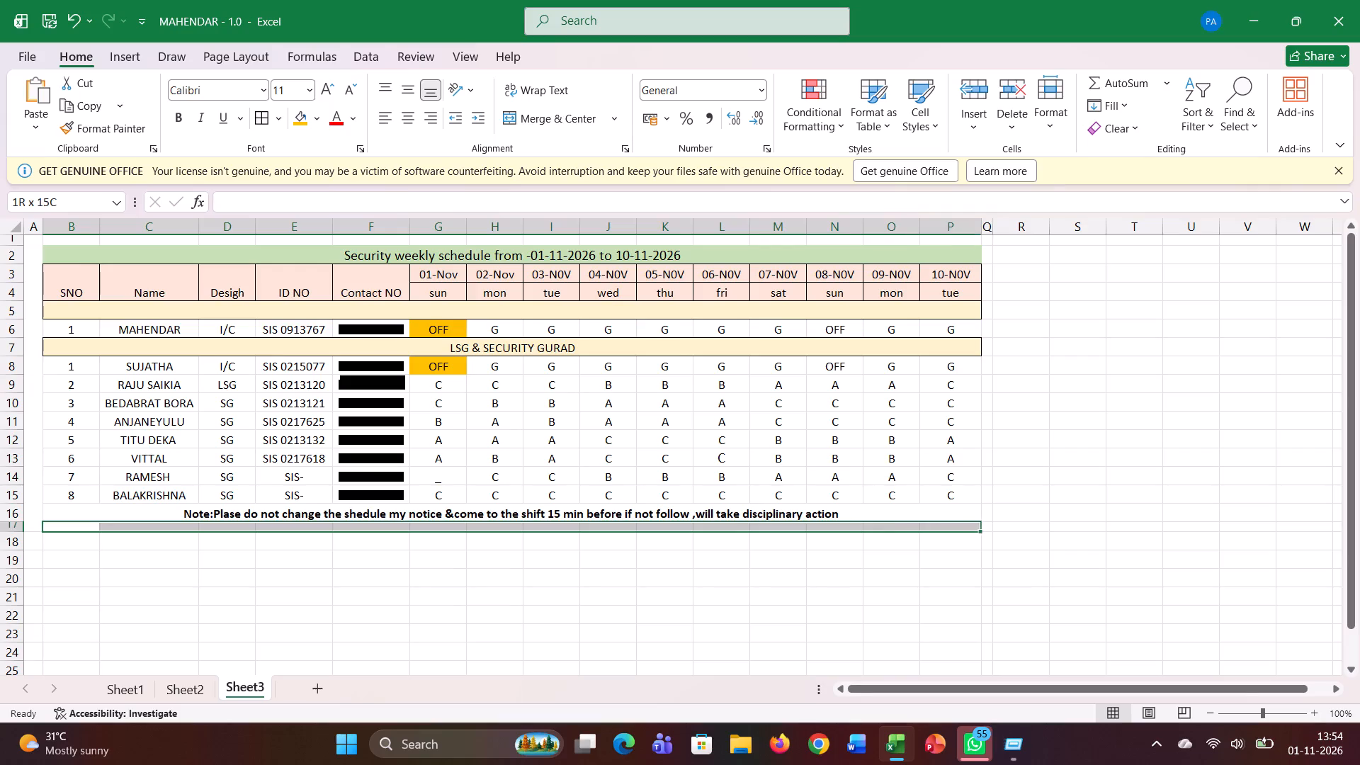
{"action": "left_click_drag", "start_coordinate": [951, 527], "coordinate": [970, 527]}
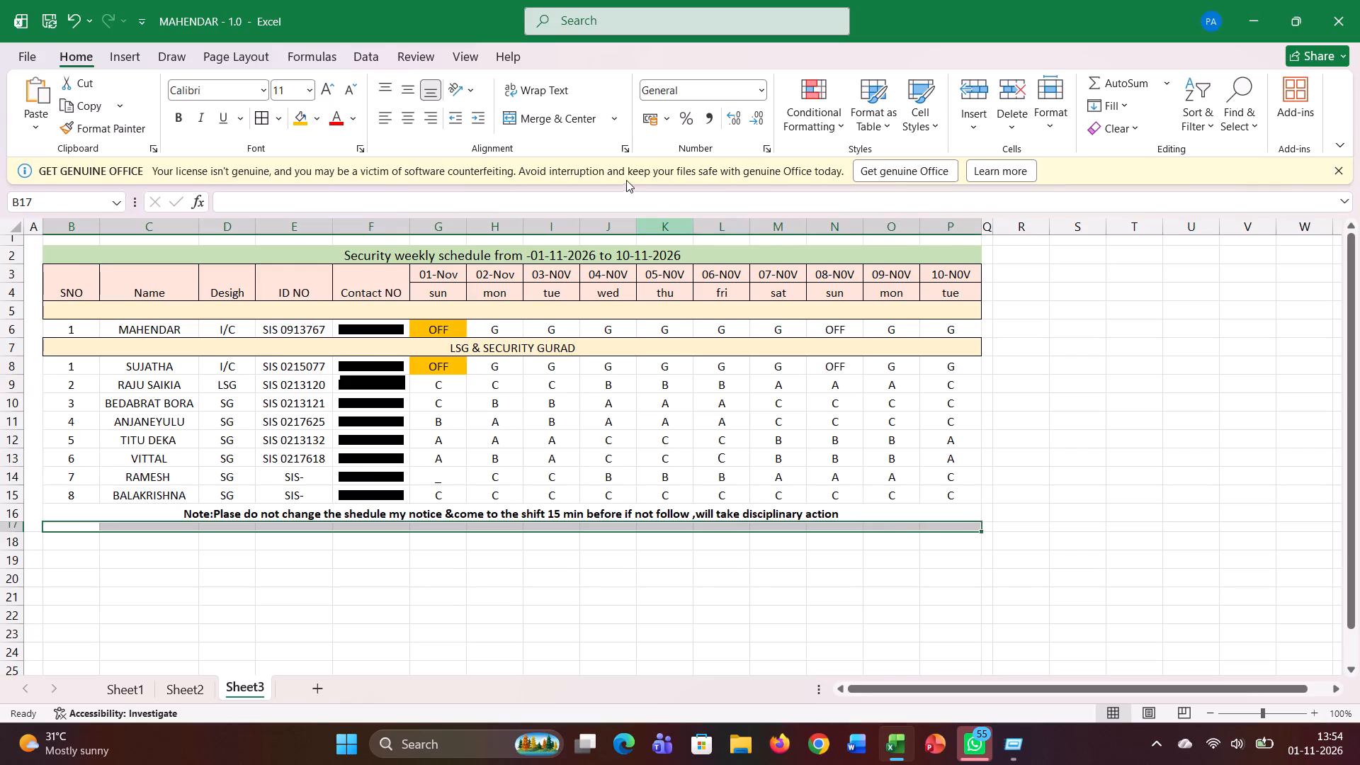
{"action": "left_click", "coordinate": [577, 115]}
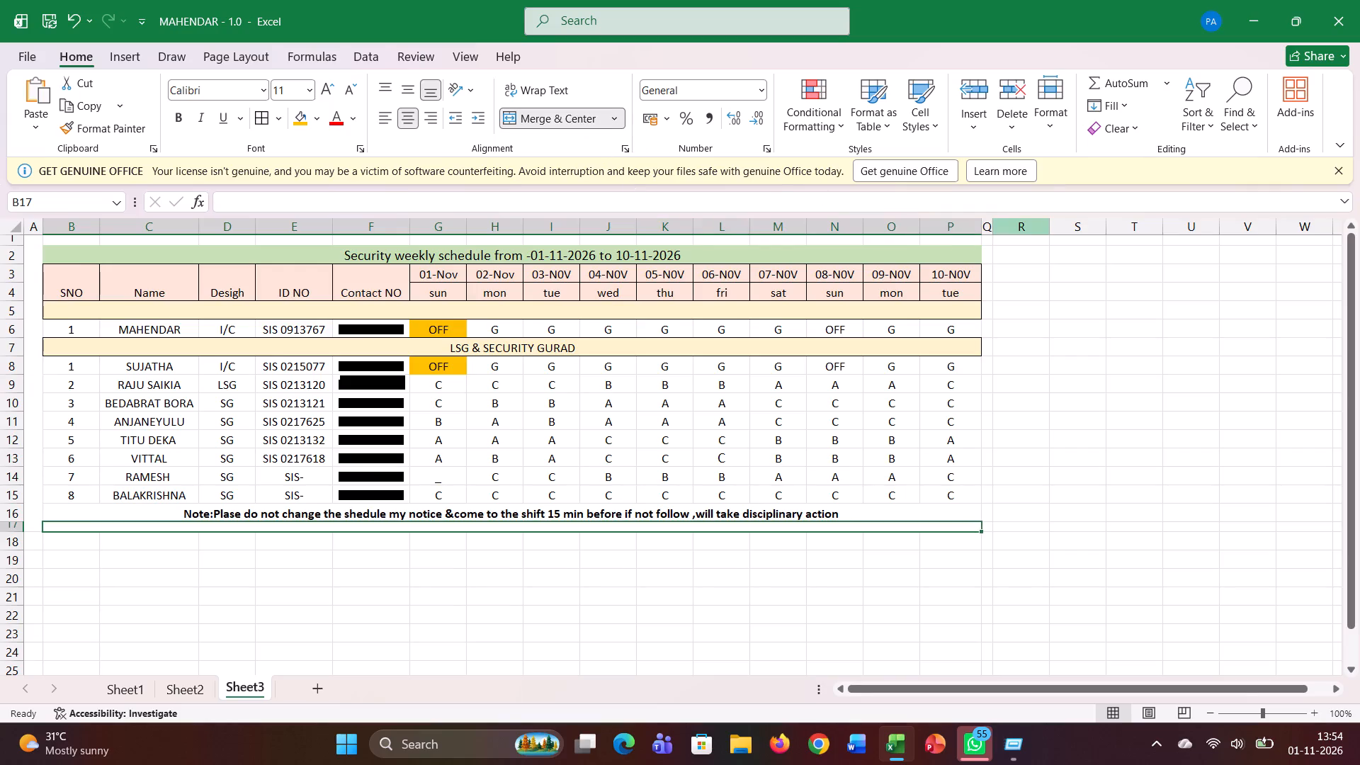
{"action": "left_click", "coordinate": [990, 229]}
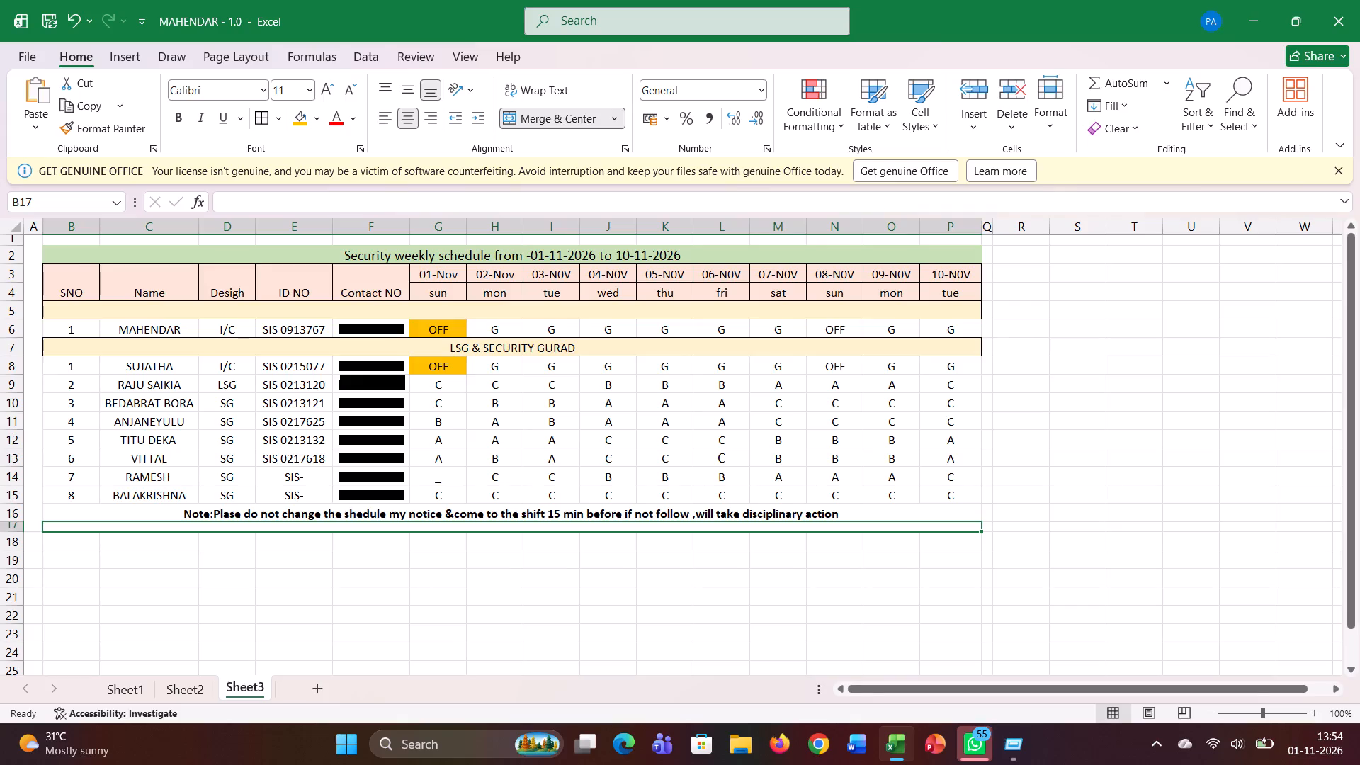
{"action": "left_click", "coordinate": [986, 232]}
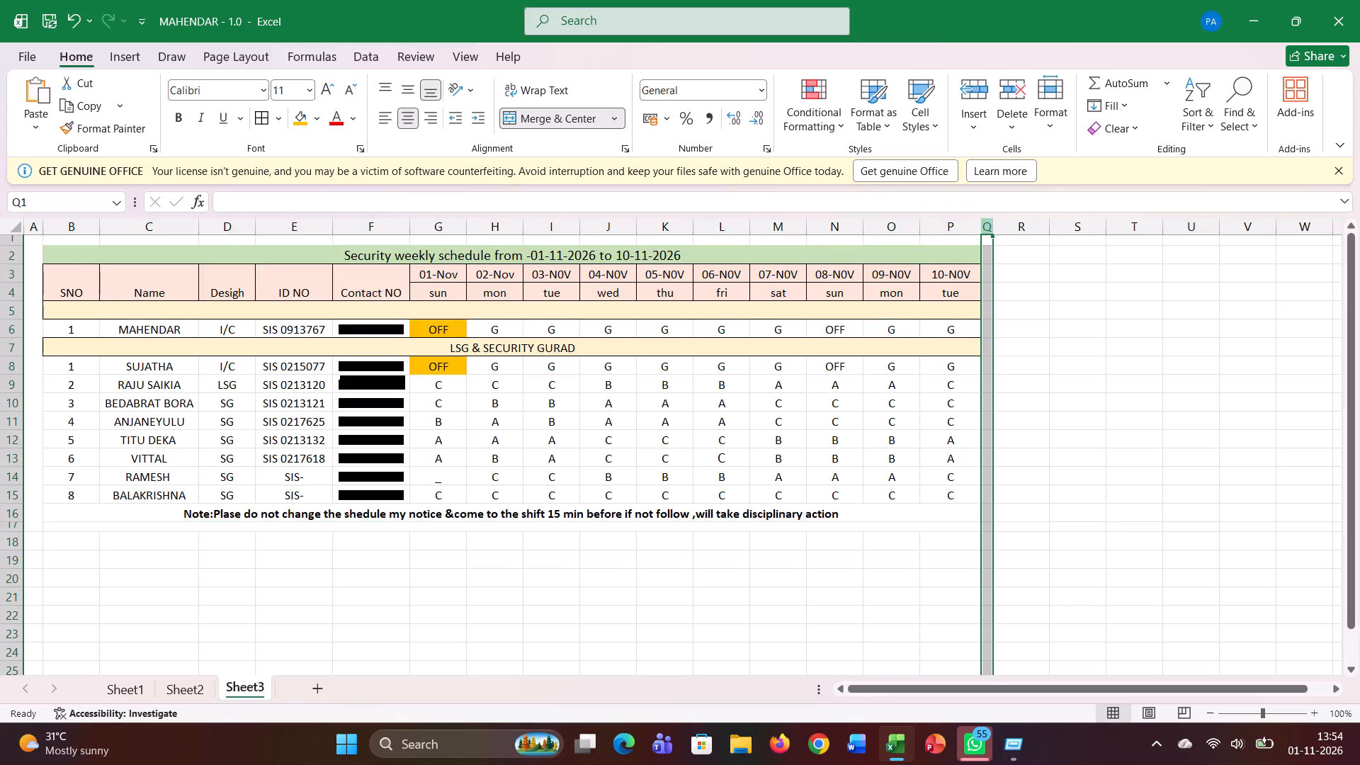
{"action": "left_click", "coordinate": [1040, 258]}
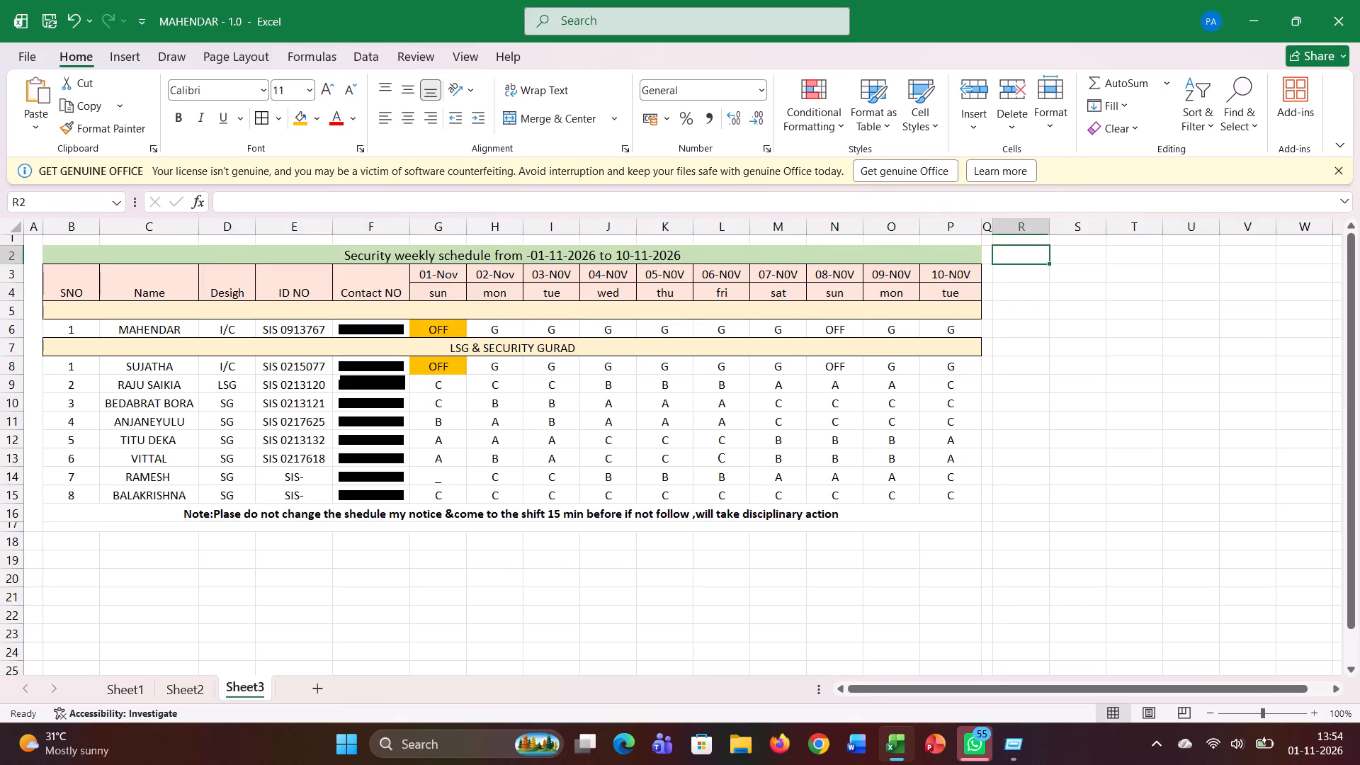
Merge and center cells Q2 to Q17 in the narrow column after the 10-NOV column.
{"action": "left_click", "coordinate": [990, 259]}
{"action": "left_click", "coordinate": [982, 264]}
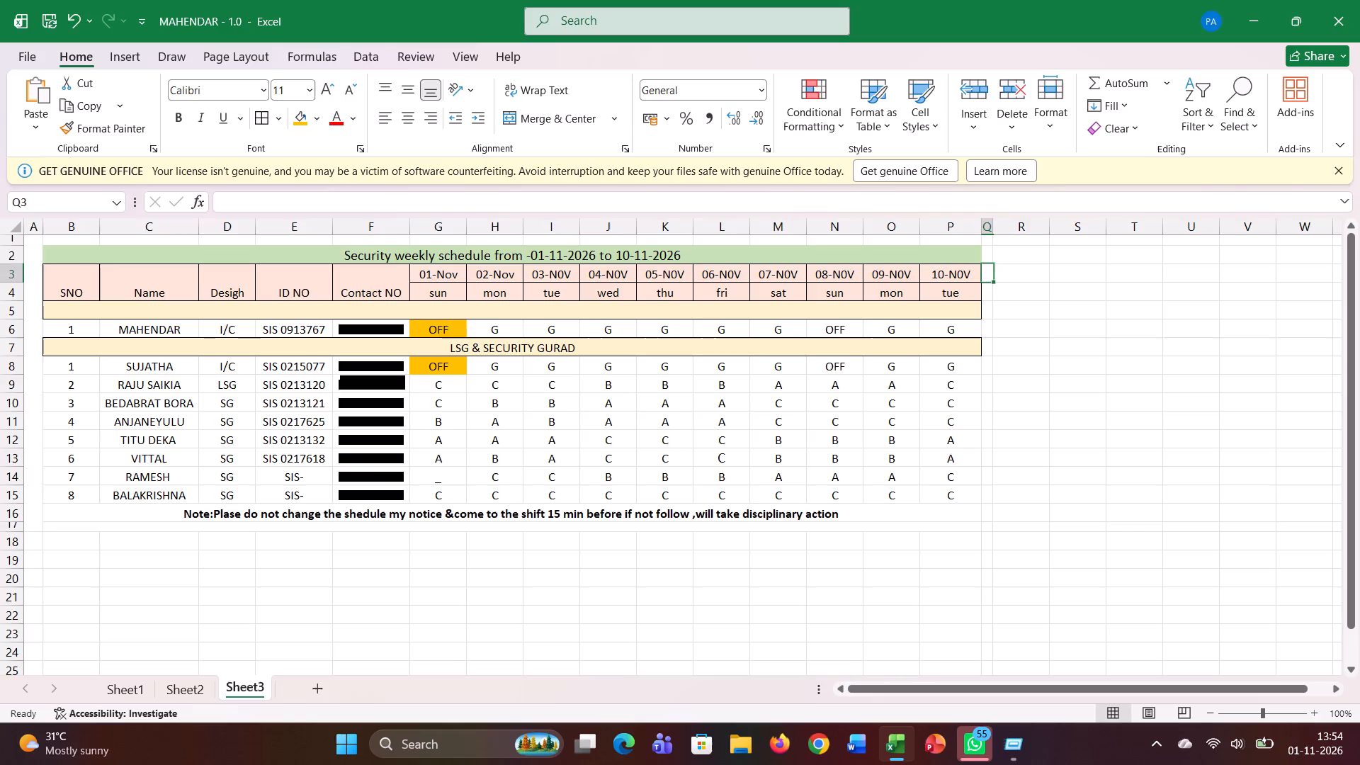
{"action": "double_click", "coordinate": [986, 263]}
{"action": "scroll", "coordinate": [941, 278], "scroll_direction": "left", "scroll_amount": 1}
{"action": "key", "text": "Up"}
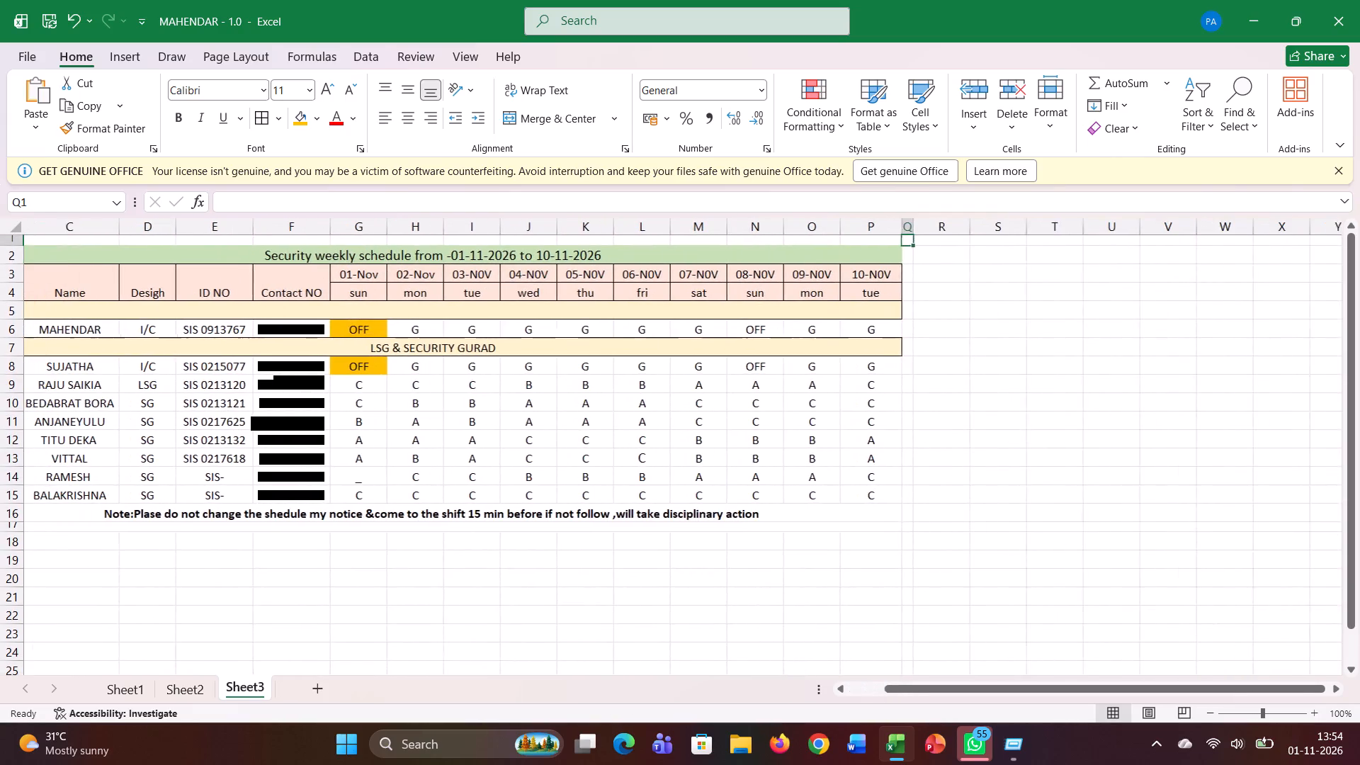
{"action": "key", "text": "Down"}
{"action": "key", "text": "shift+Down"}
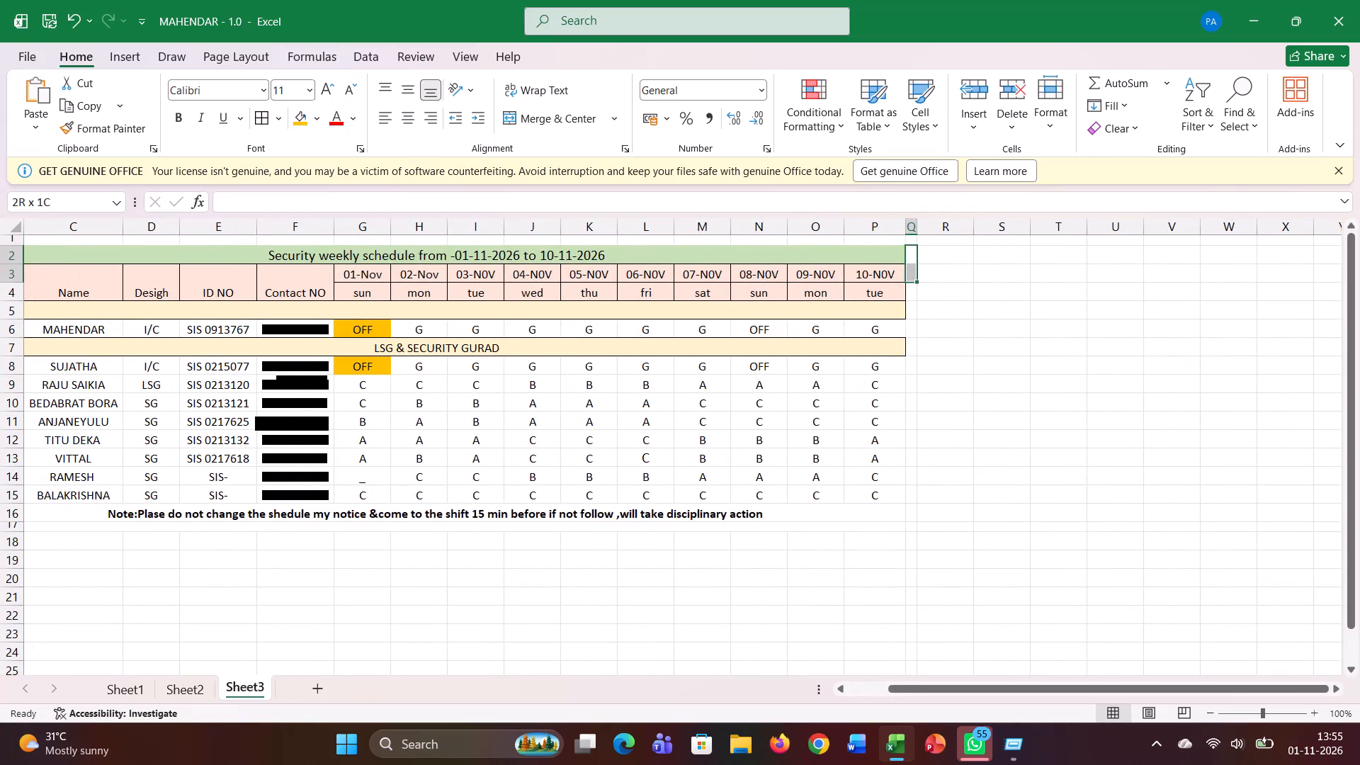
{"action": "key", "text": "shift+Down"}
{"action": "key", "text": "shift+Down"}
{"action": "key", "text": "shift+Down"}
{"action": "key", "text": "shift+Down"}
{"action": "key", "text": "shift+Down"}
{"action": "key", "text": "shift+Down"}
{"action": "key", "text": "shift+Down"}
{"action": "key", "text": "shift+Down"}
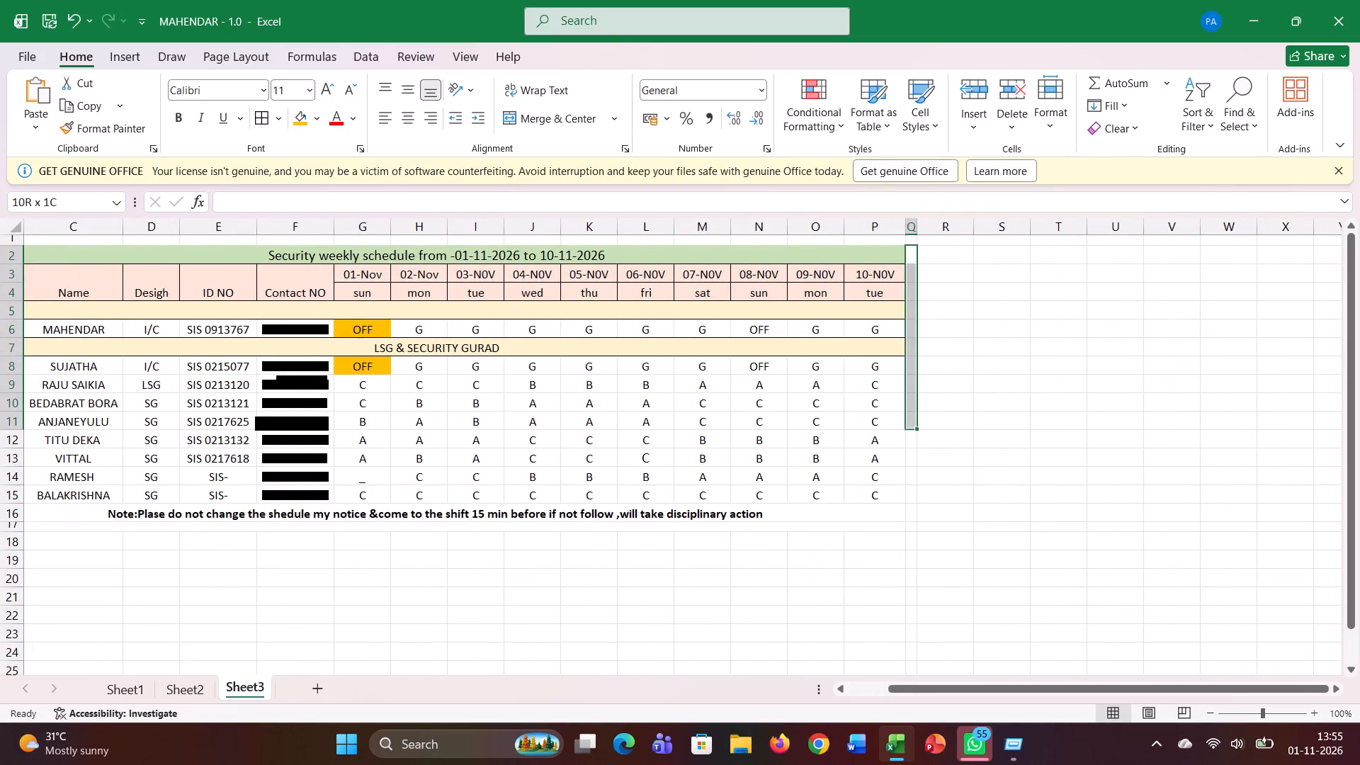
{"action": "key", "text": "shift+Down"}
{"action": "key", "text": "shift+Down"}
{"action": "key", "text": "shift+Down"}
{"action": "key", "text": "shift+Down"}
{"action": "key", "text": "shift+Down"}
{"action": "key", "text": "shift+Down"}
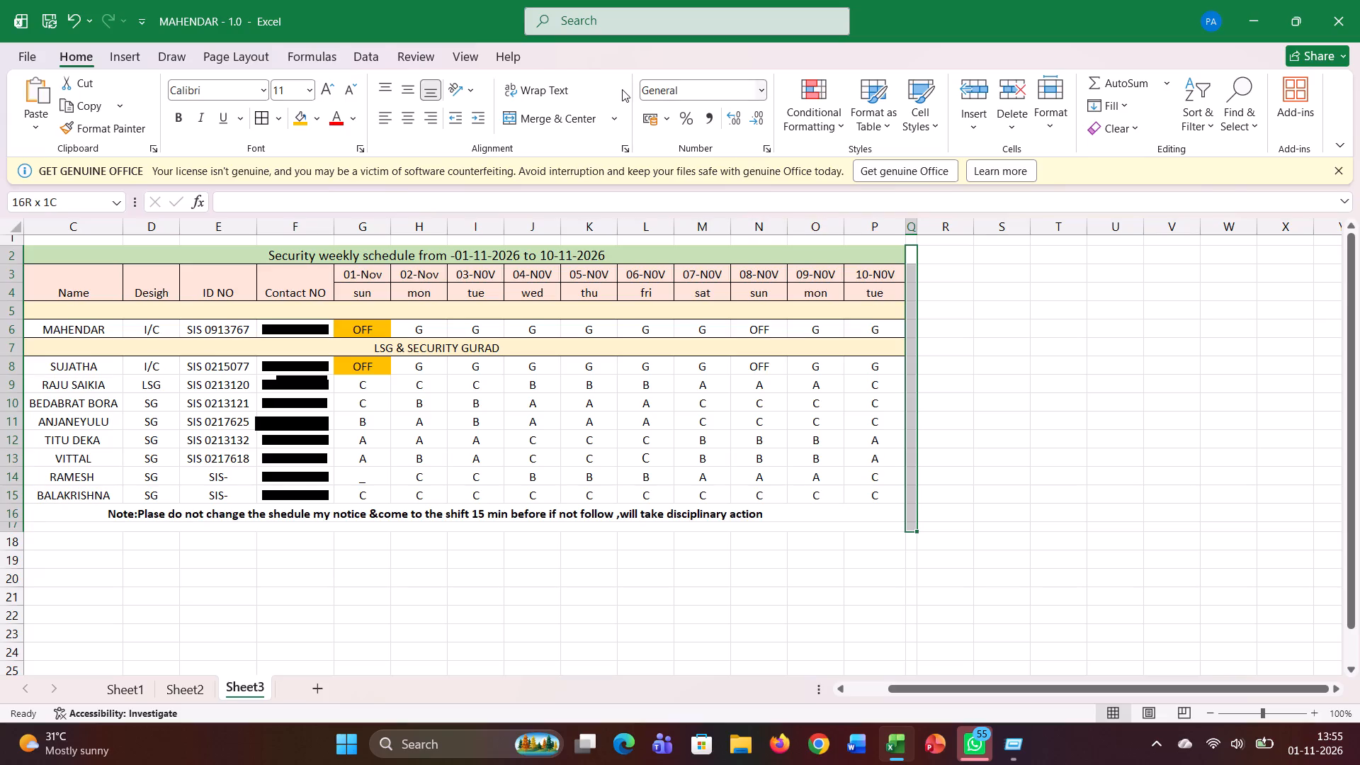
{"action": "left_click", "coordinate": [570, 118]}
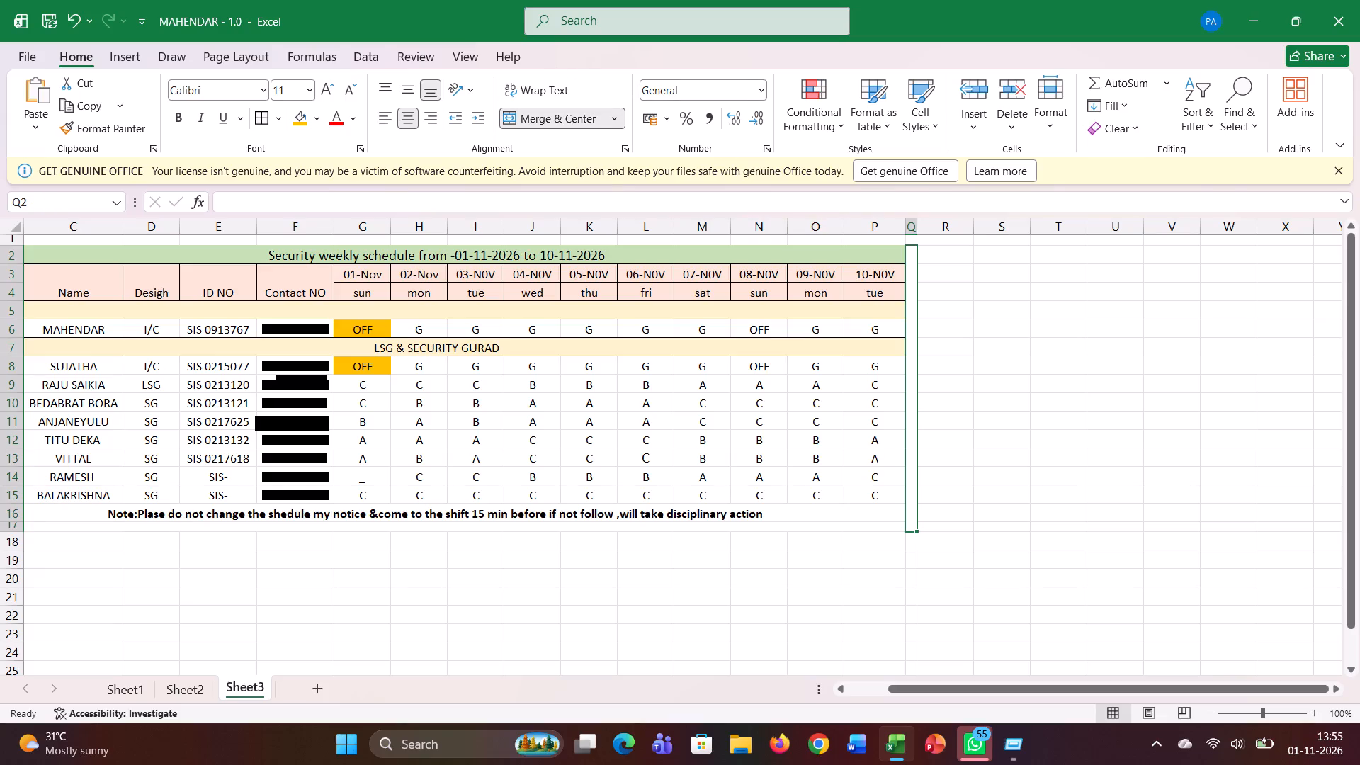
Merge and center cells B1 to Q1 in the thin row above the schedule title.
{"action": "key", "text": "Up"}
{"action": "key", "text": "Up"}
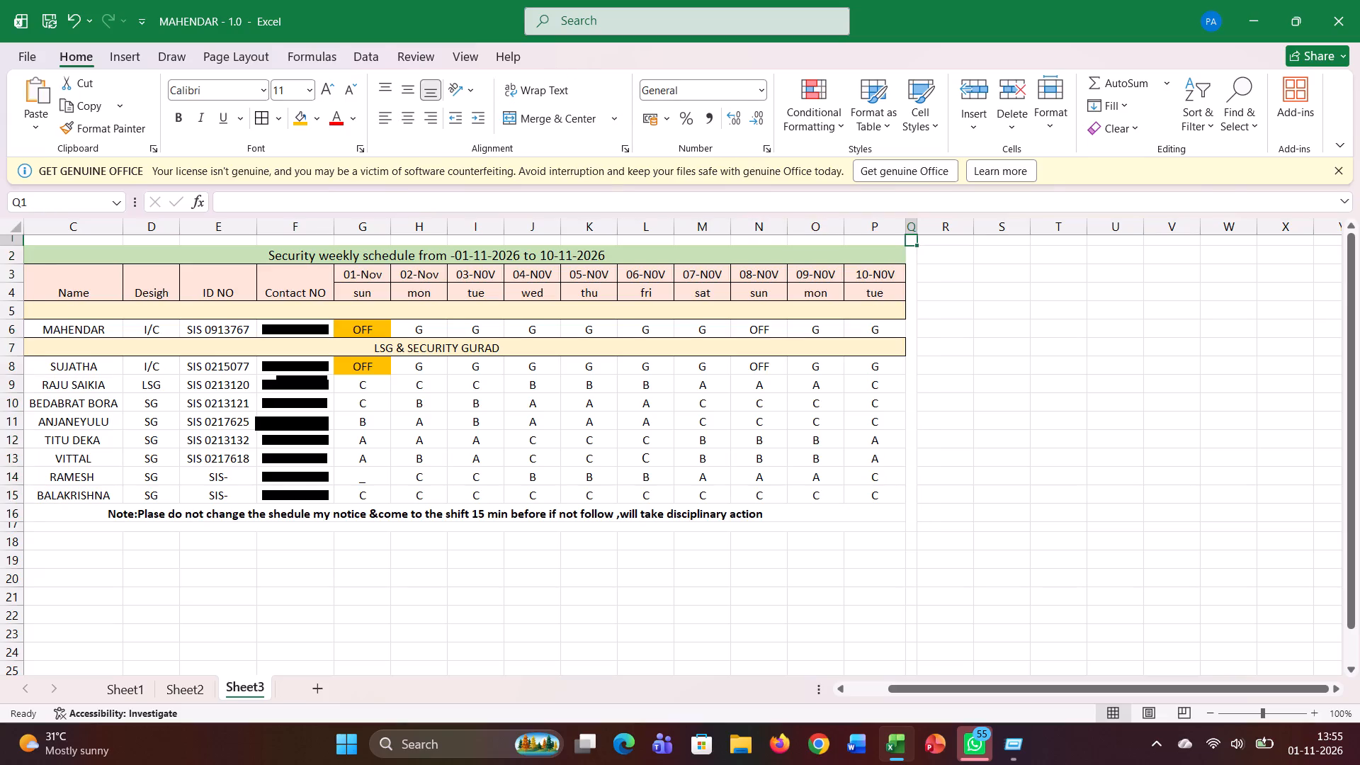
{"action": "key", "text": "Left"}
{"action": "key", "text": "Left"}
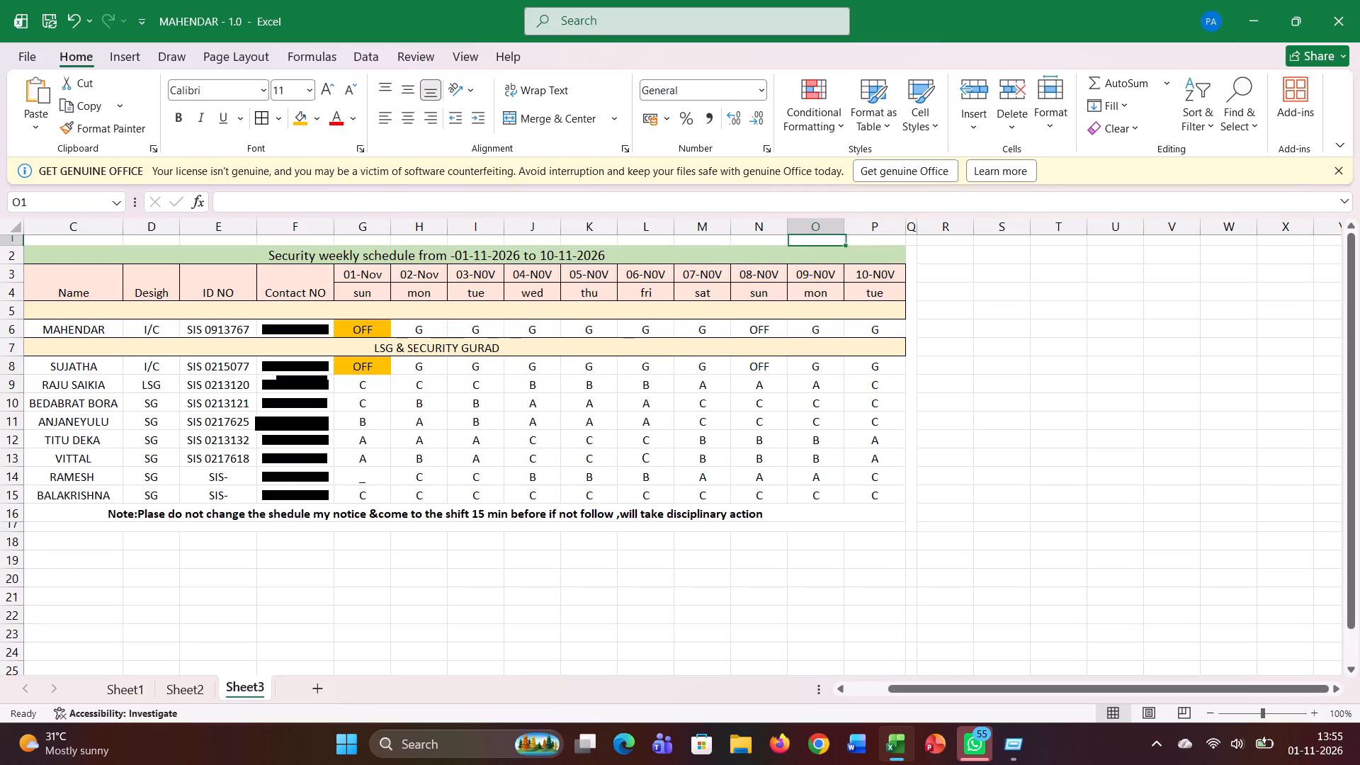
{"action": "key", "text": "Left"}
{"action": "key", "text": "Left"}
{"action": "key", "text": "Left"}
{"action": "key", "text": "Left"}
{"action": "key", "text": "Left"}
{"action": "key", "text": "Left"}
{"action": "key", "text": "Left"}
{"action": "key", "text": "Left"}
{"action": "key", "text": "Left"}
{"action": "key", "text": "Left"}
{"action": "key", "text": "Left"}
{"action": "key", "text": "Left"}
{"action": "key", "text": "Left"}
{"action": "key", "text": "Left"}
{"action": "key", "text": "Left"}
{"action": "key", "text": "Left"}
{"action": "key", "text": "Left"}
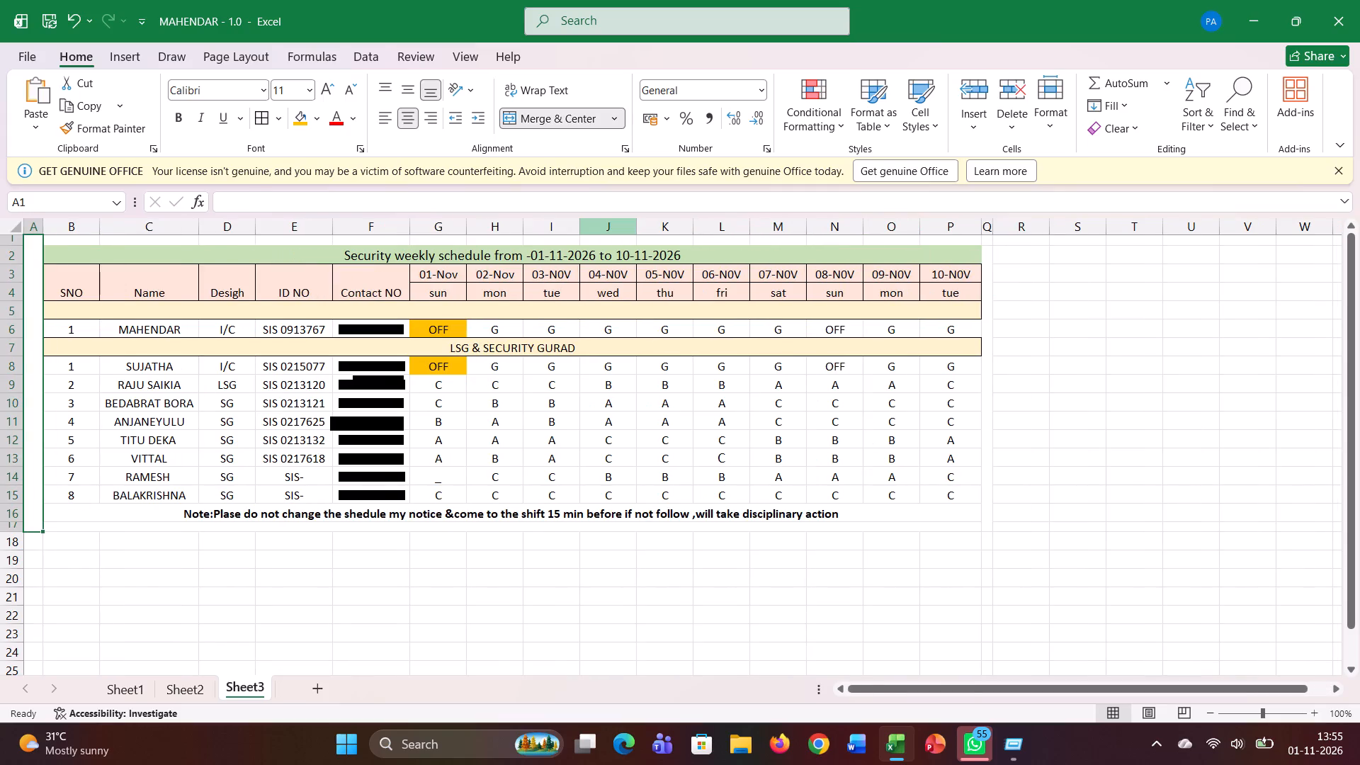
{"action": "key", "text": "Left"}
{"action": "key", "text": "Right"}
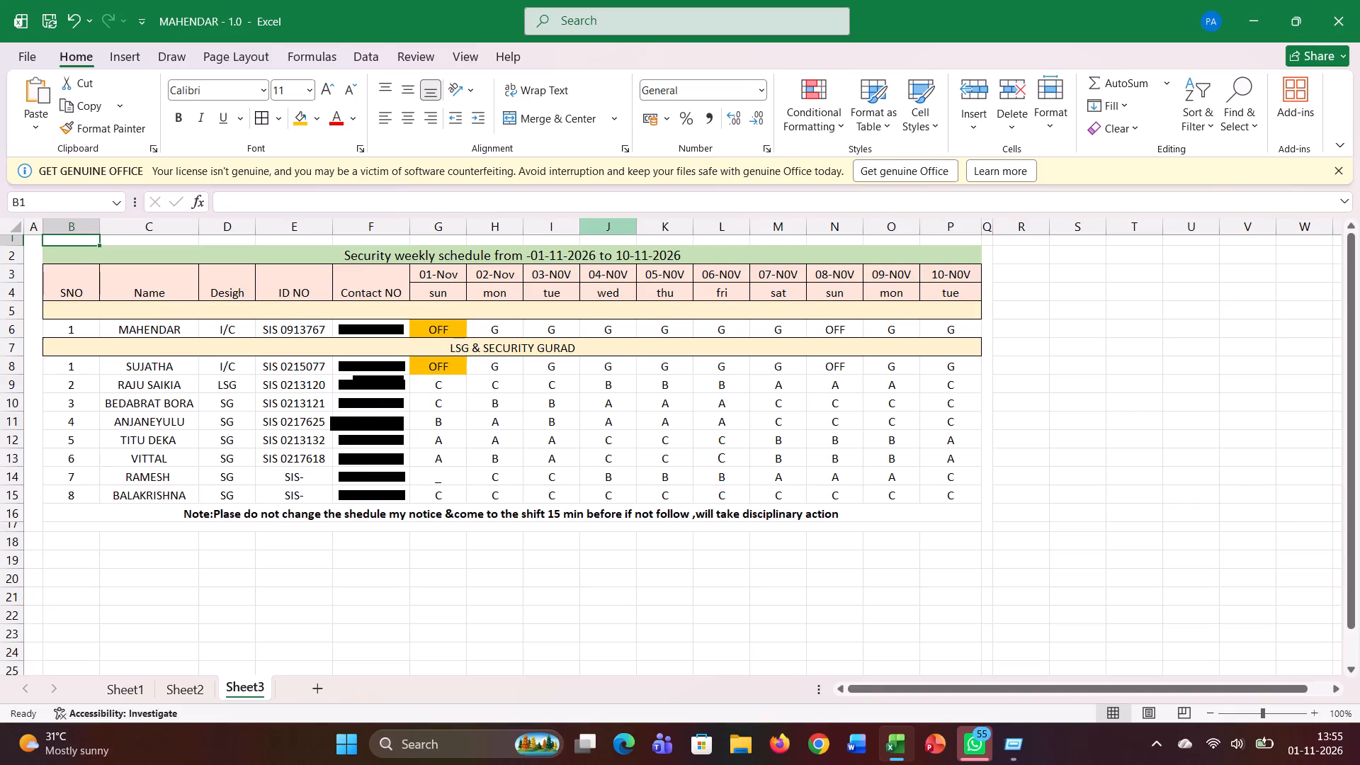
{"action": "key", "text": "shift+Right"}
{"action": "key", "text": "shift+Right"}
{"action": "key", "text": "shift+Right"}
{"action": "key", "text": "shift+Right"}
{"action": "key", "text": "shift+Right"}
{"action": "key", "text": "shift+Right"}
{"action": "key", "text": "shift+Right"}
{"action": "key", "text": "shift+Right"}
{"action": "key", "text": "shift+Right"}
{"action": "key", "text": "shift+Right"}
{"action": "key", "text": "shift+Right"}
{"action": "key", "text": "shift+Right"}
{"action": "key", "text": "shift+Right"}
{"action": "key", "text": "shift+Right"}
{"action": "key", "text": "shift+Right"}
{"action": "key", "text": "shift+Right"}
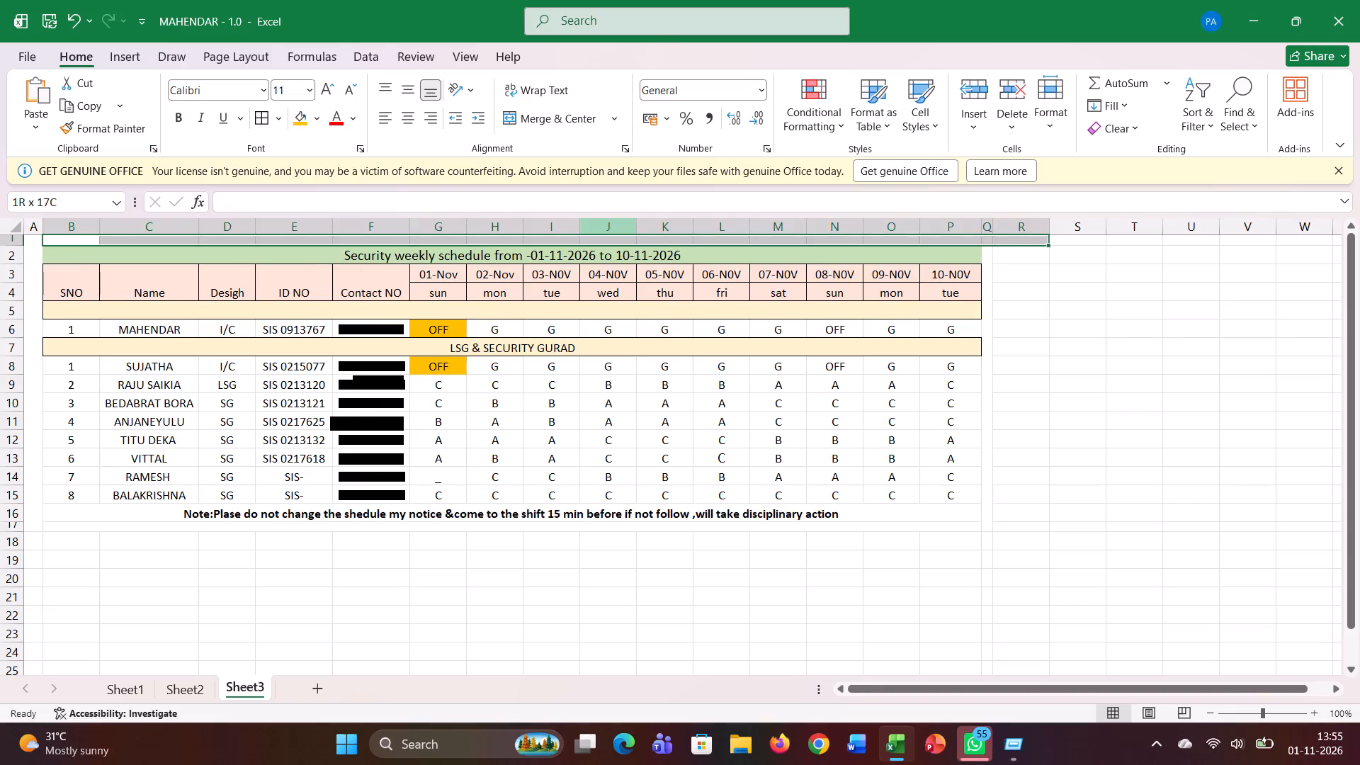
{"action": "key", "text": "shift+Left"}
{"action": "key", "text": "shift+Left"}
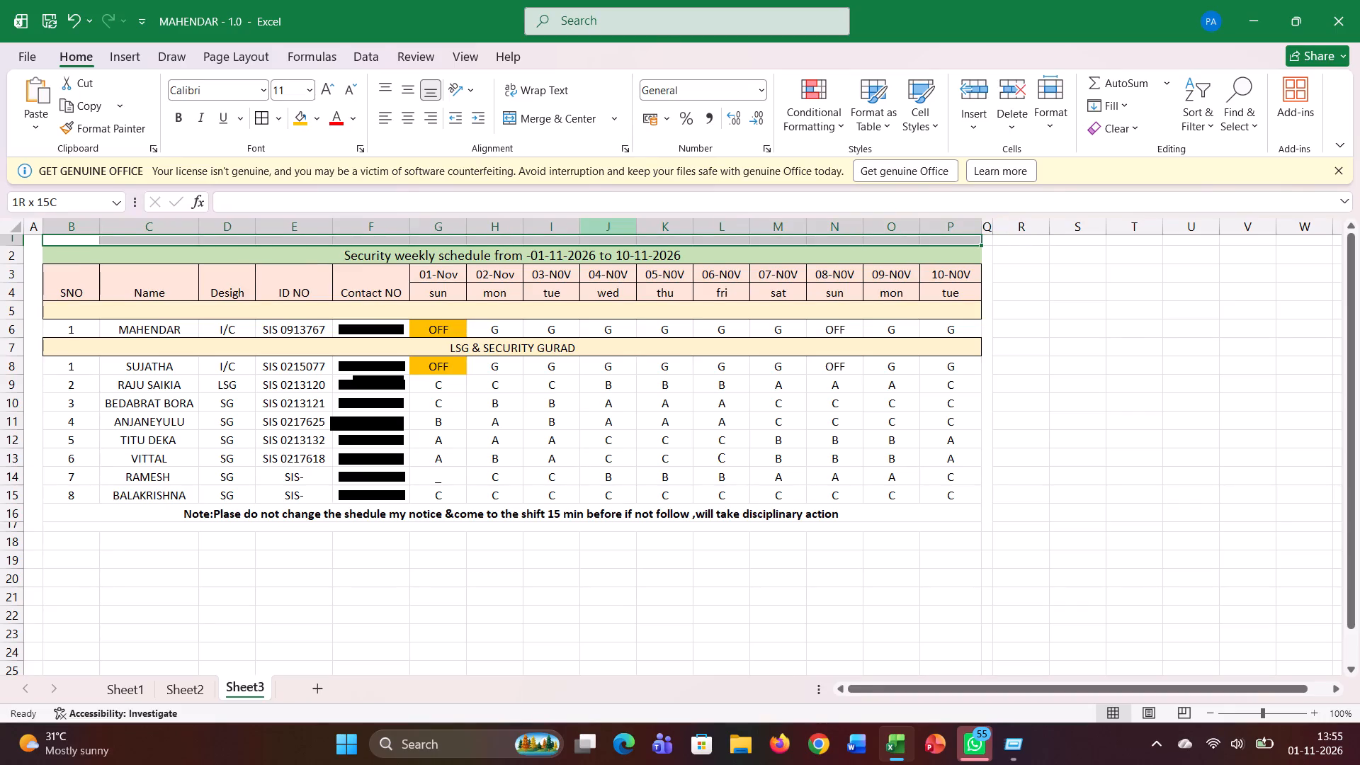
{"action": "key", "text": "shift+Right"}
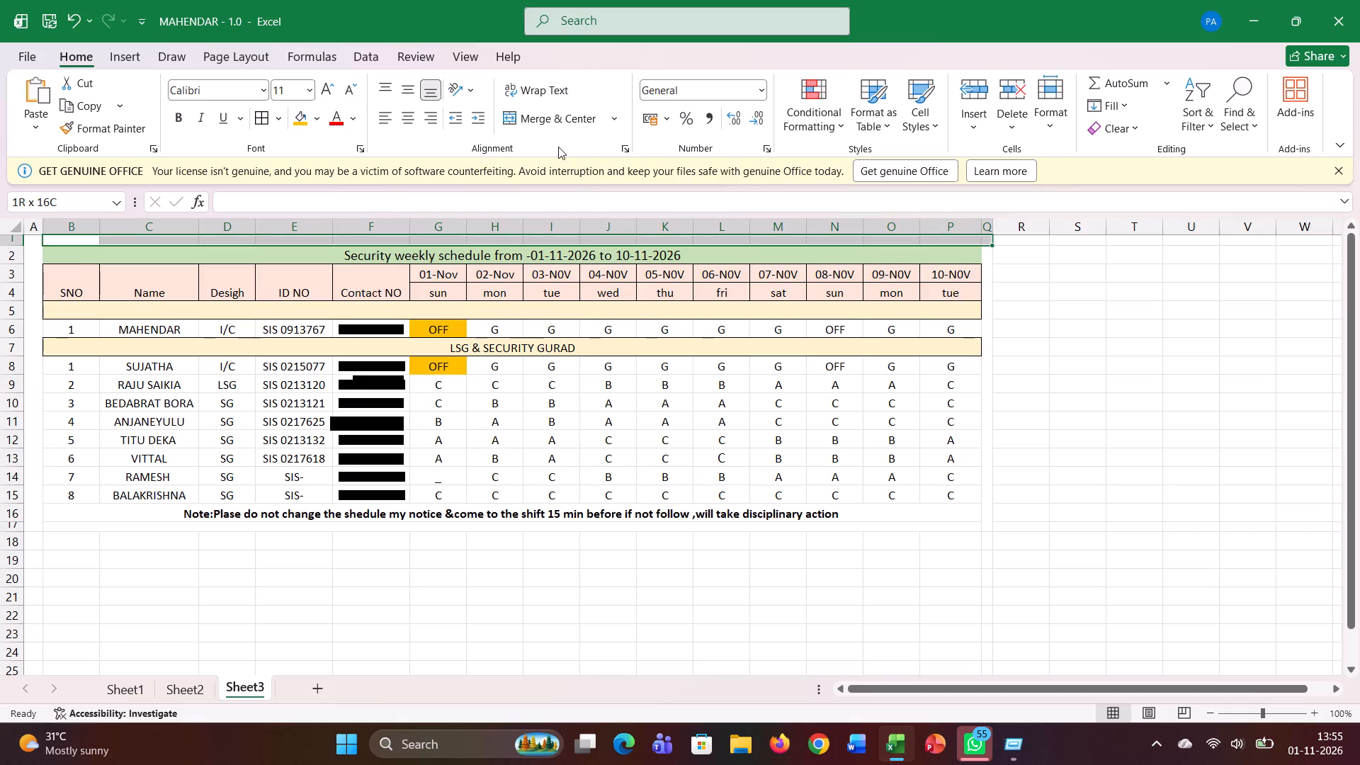
{"action": "left_click", "coordinate": [553, 121]}
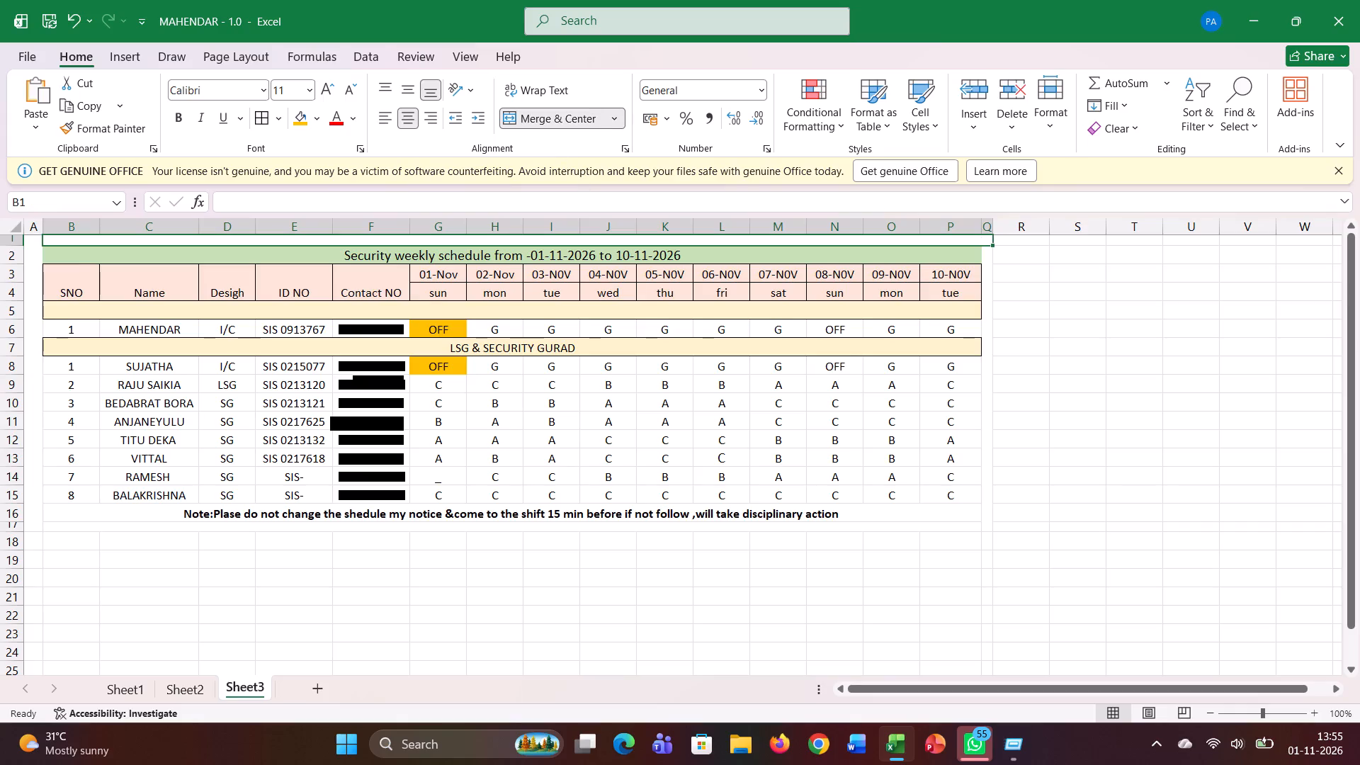
Fill the merged margin row B1 to Q1 with the medium-light shade of the blue theme color.
{"action": "left_click", "coordinate": [344, 245]}
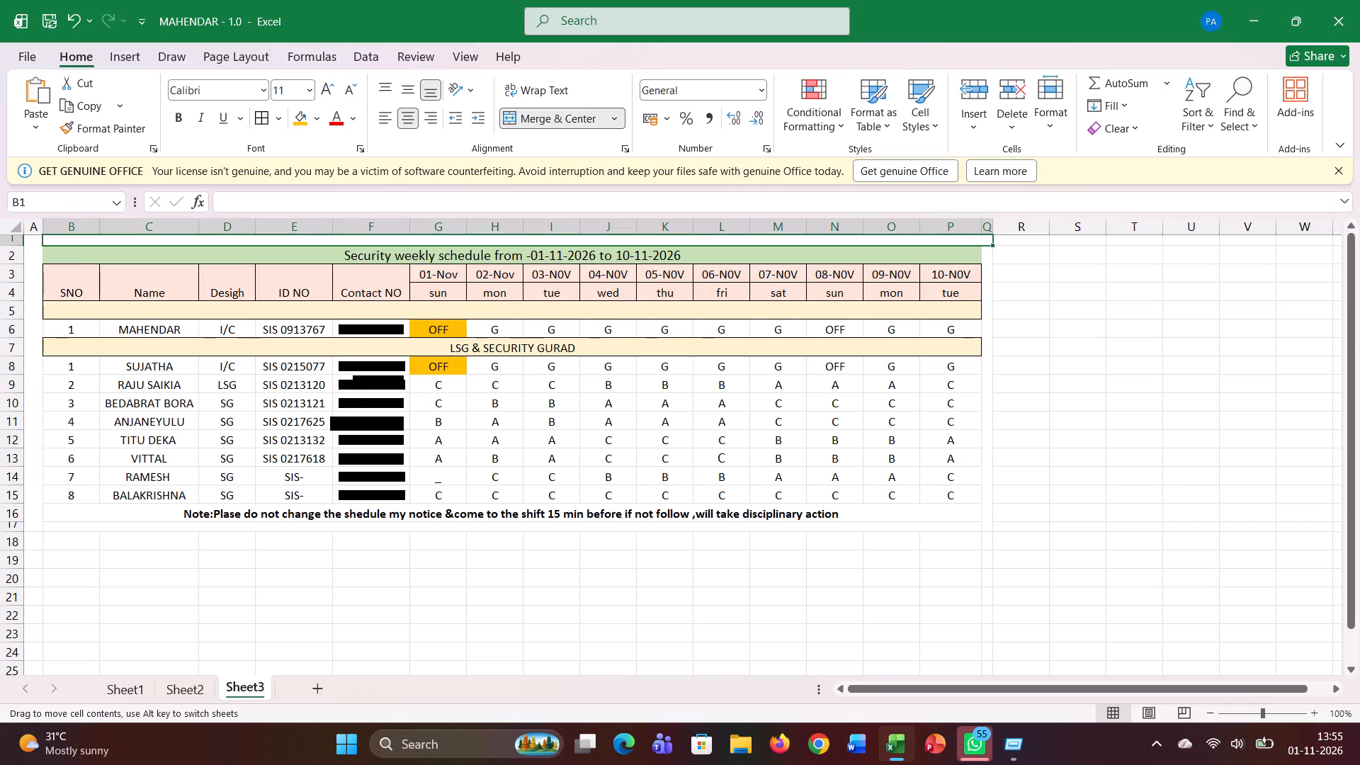
{"action": "left_click", "coordinate": [319, 123]}
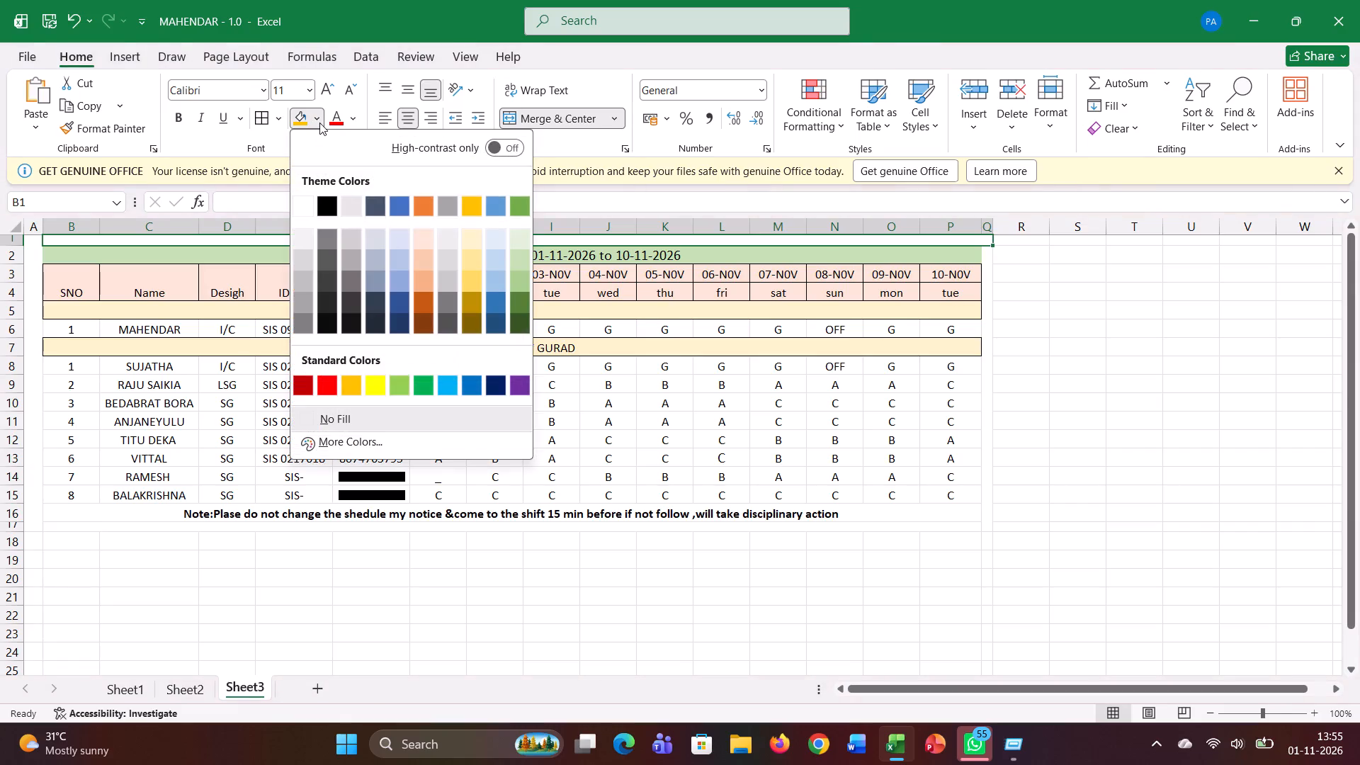
{"action": "left_click", "coordinate": [392, 205]}
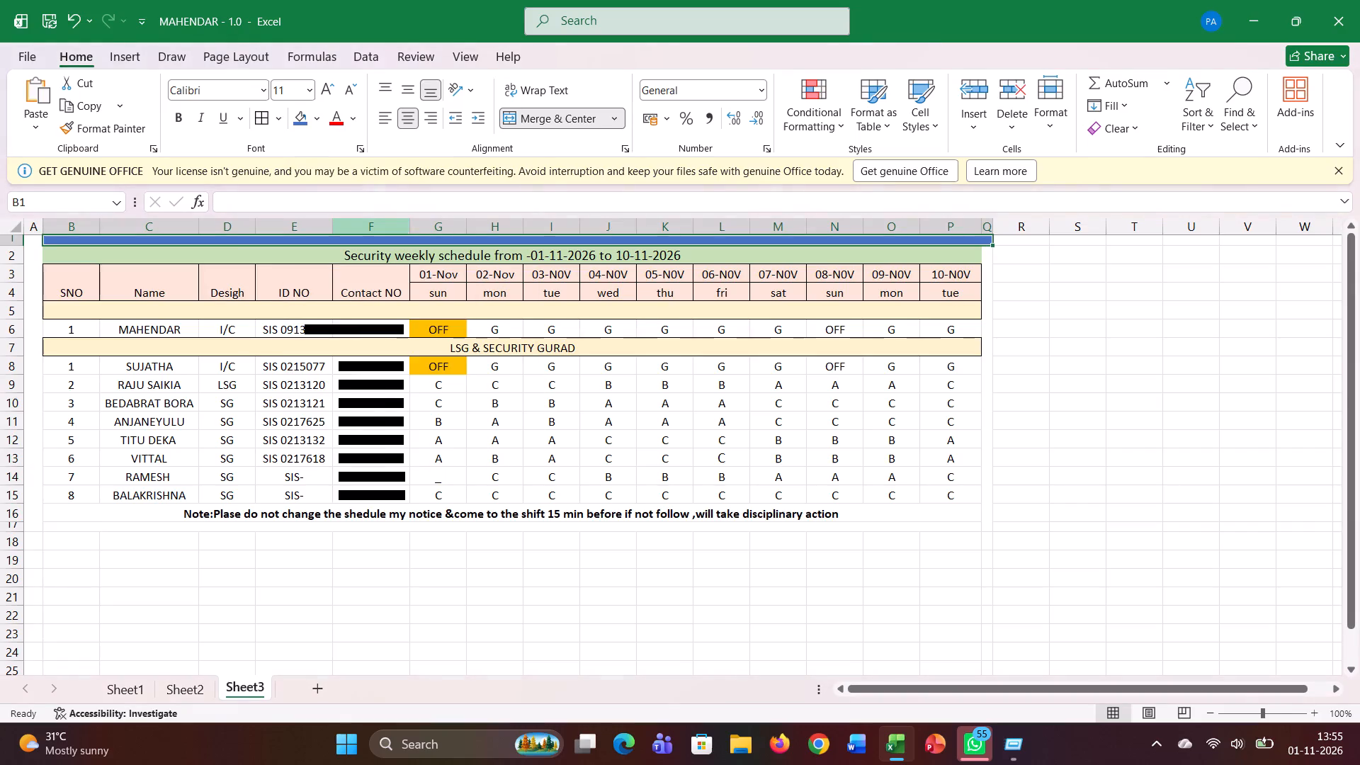
{"action": "left_click", "coordinate": [314, 120]}
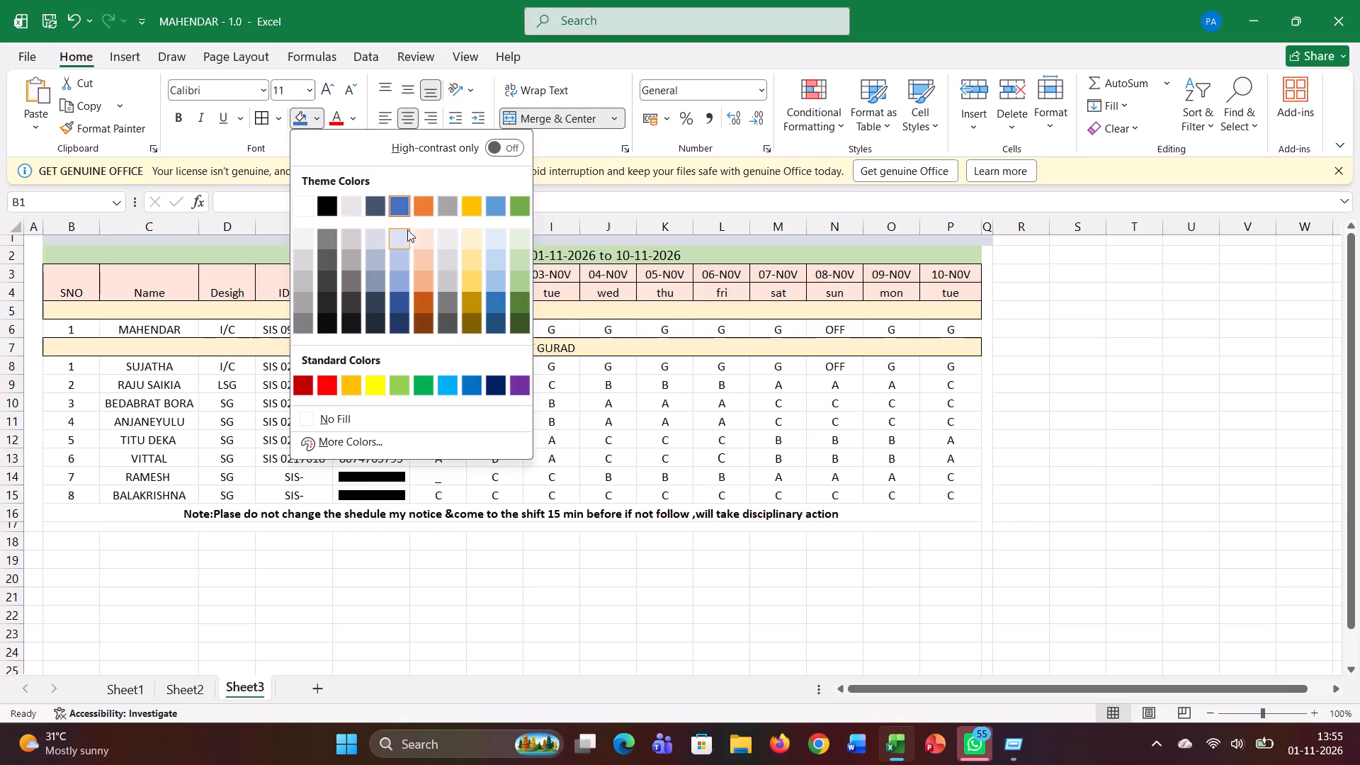
{"action": "left_click", "coordinate": [401, 278]}
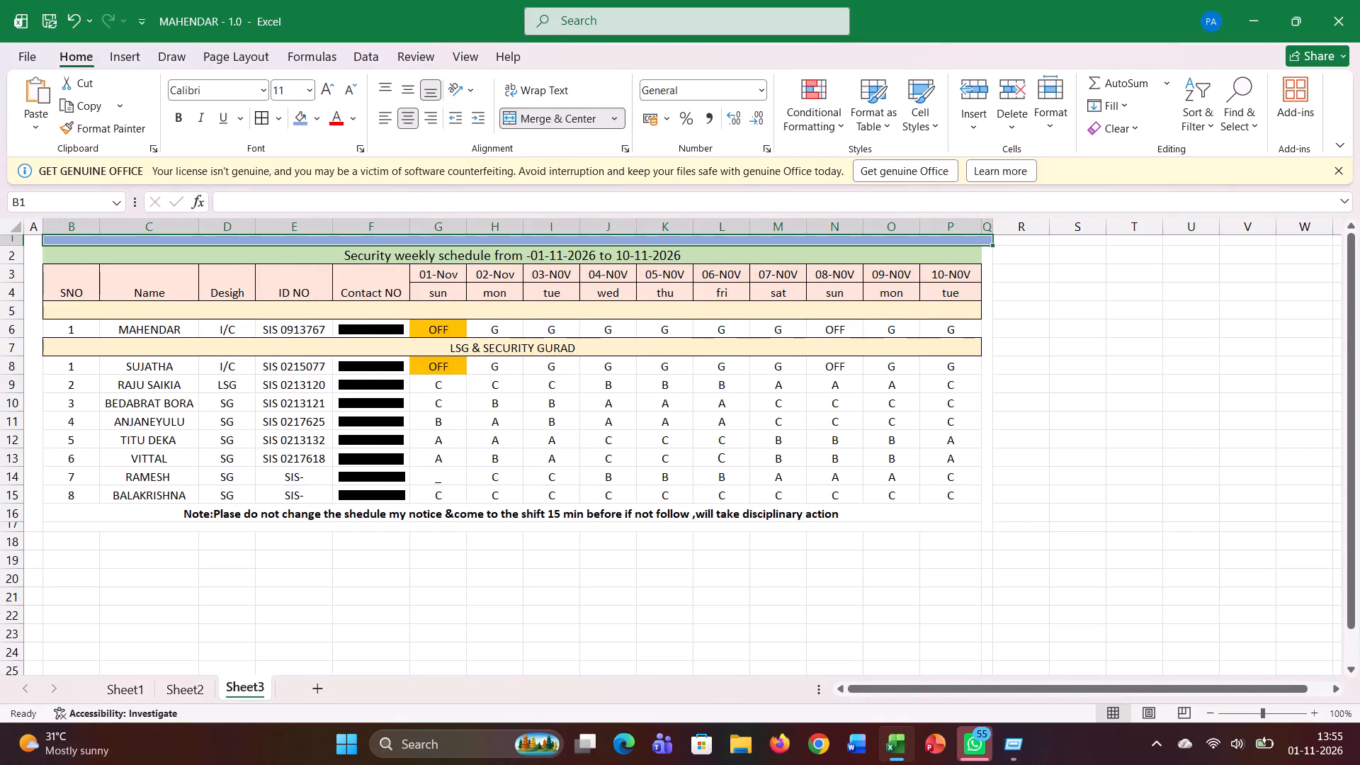
Apply the same medium-light blue fill to the merged margins A1 to A17, B17 to P17 and Q2 to Q17.
{"action": "left_click", "coordinate": [32, 317]}
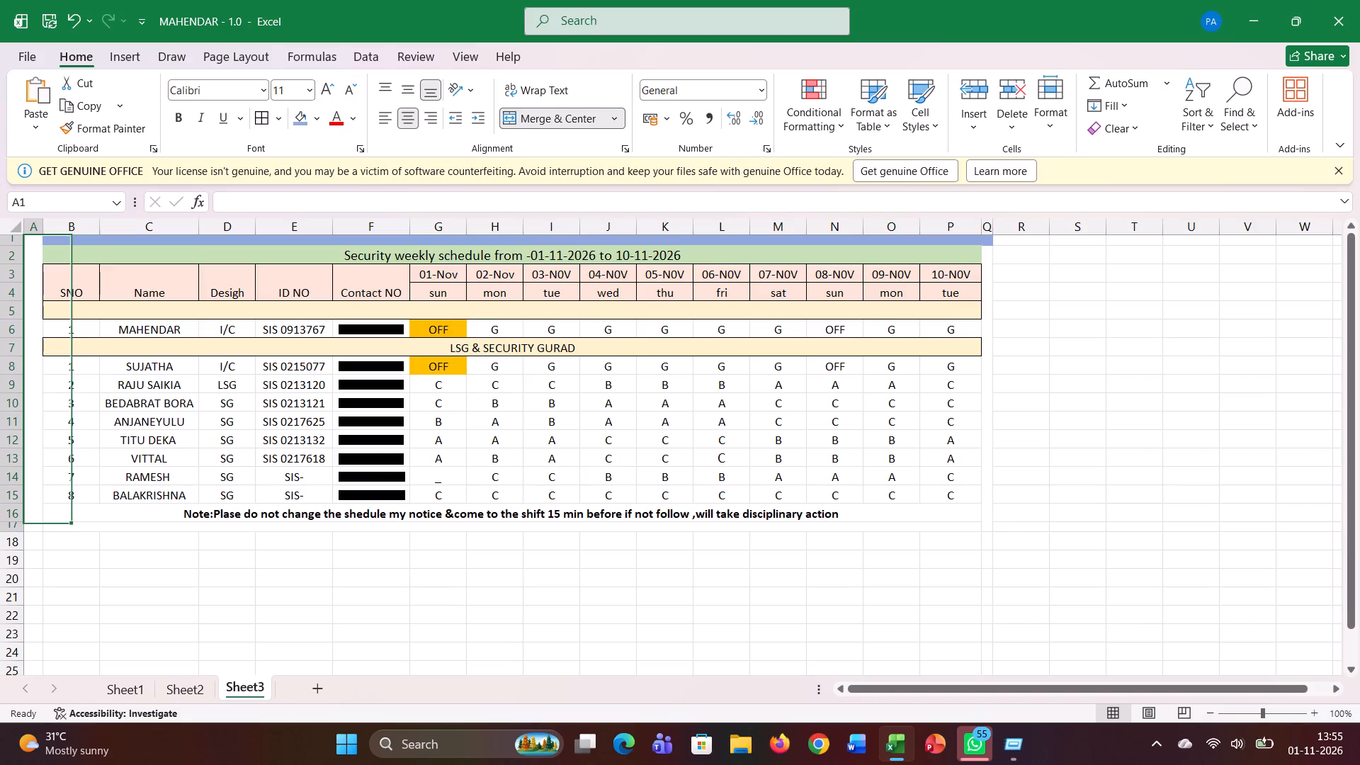
{"action": "key", "text": "F4"}
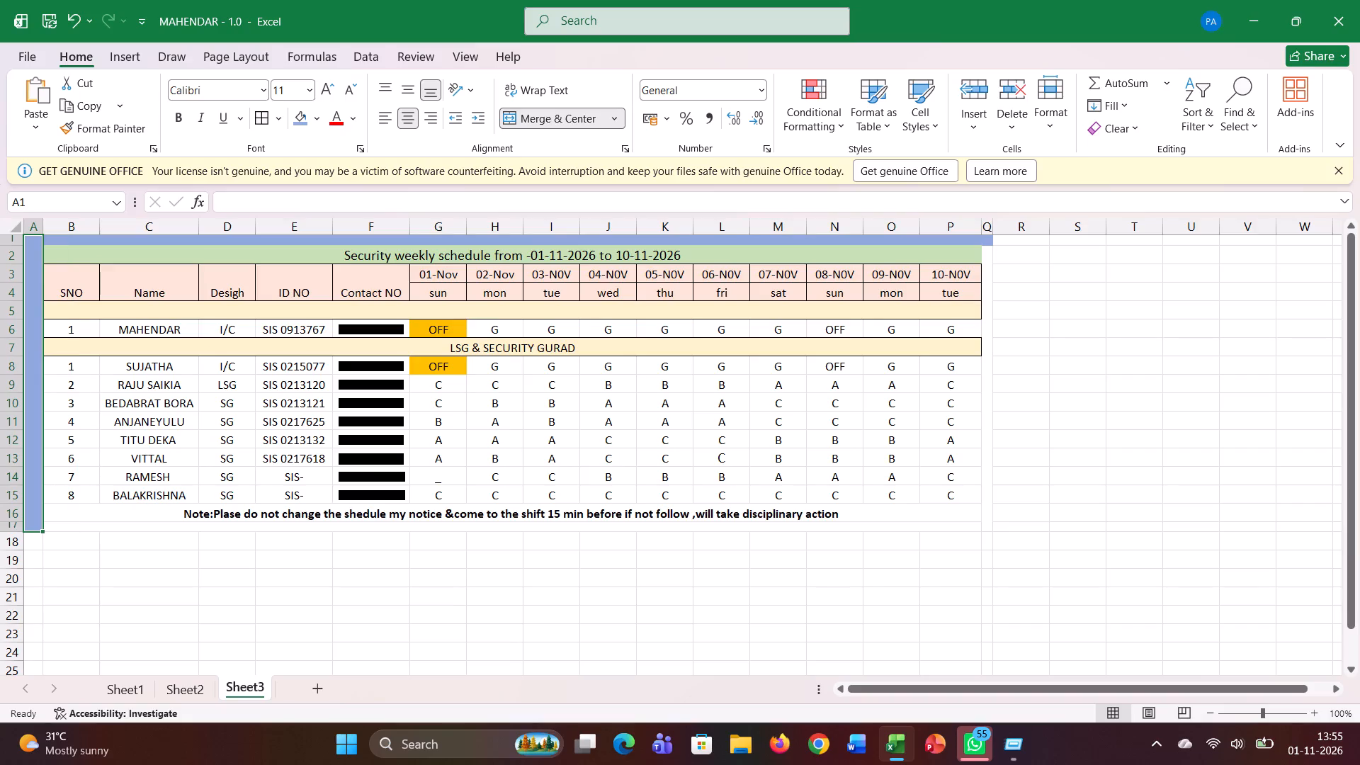
{"action": "left_click", "coordinate": [132, 531]}
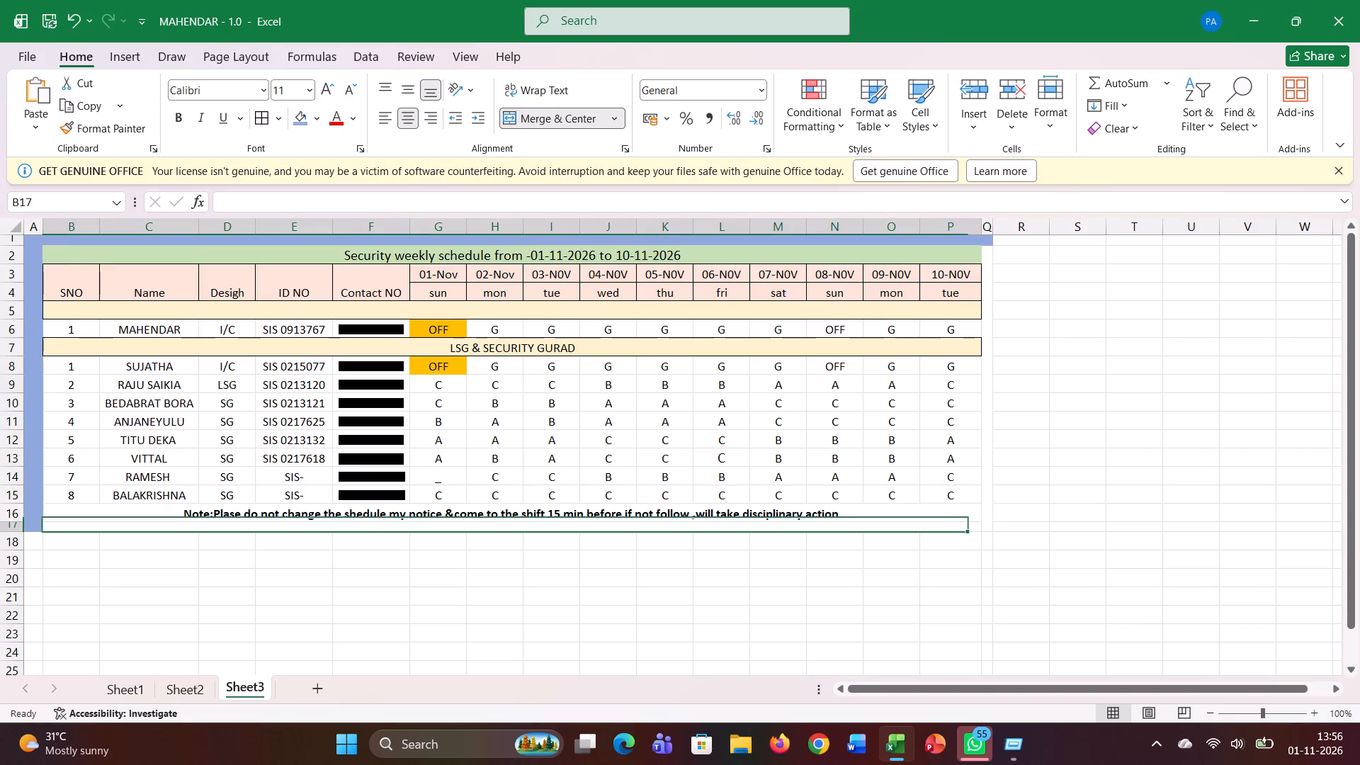
{"action": "key", "text": "F4"}
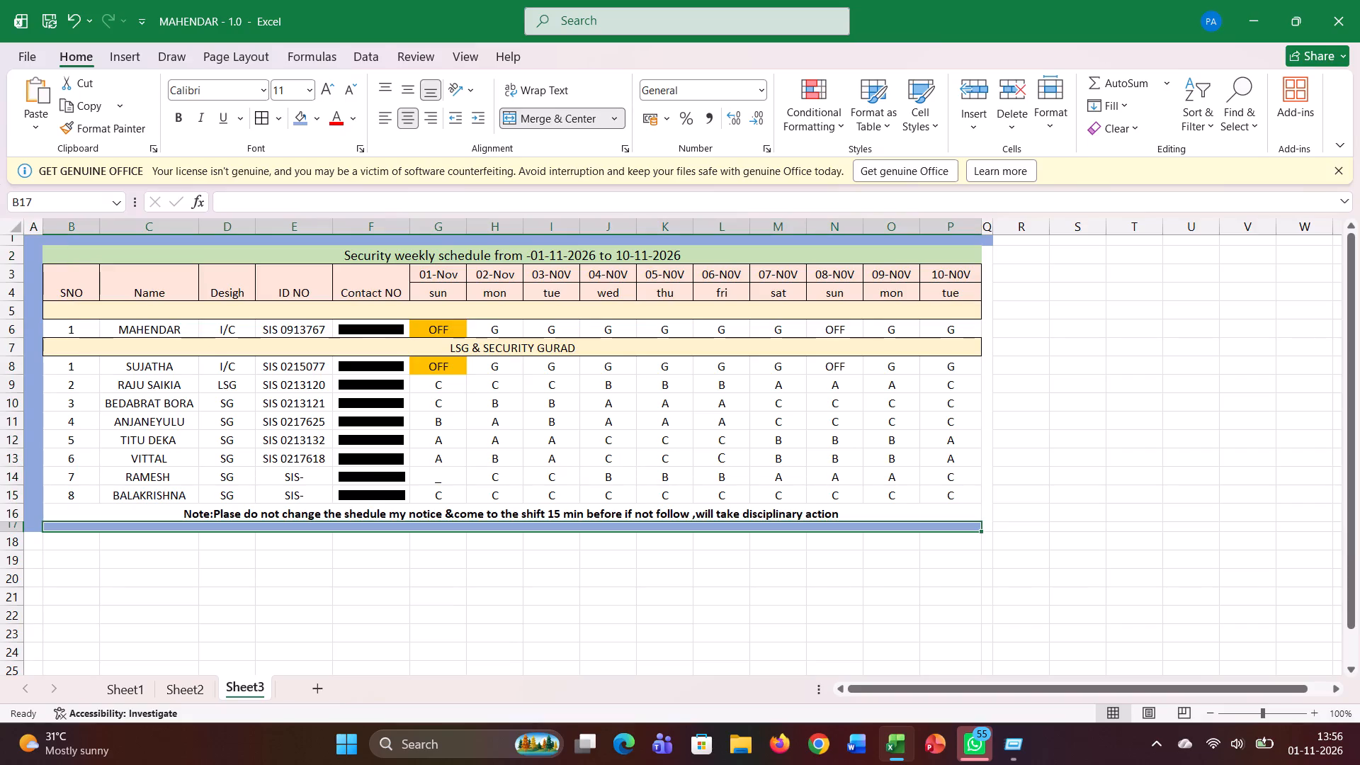
{"action": "left_click", "coordinate": [985, 402]}
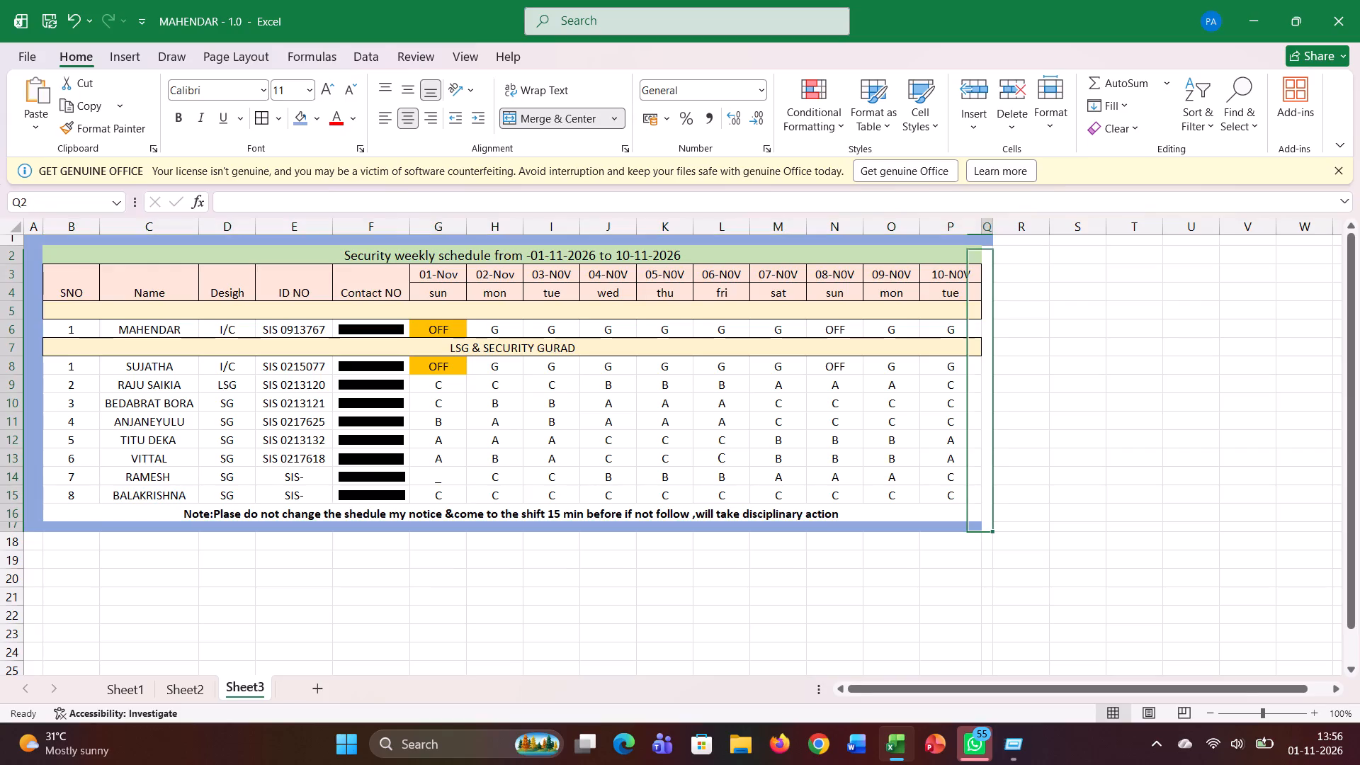
{"action": "key", "text": "F4"}
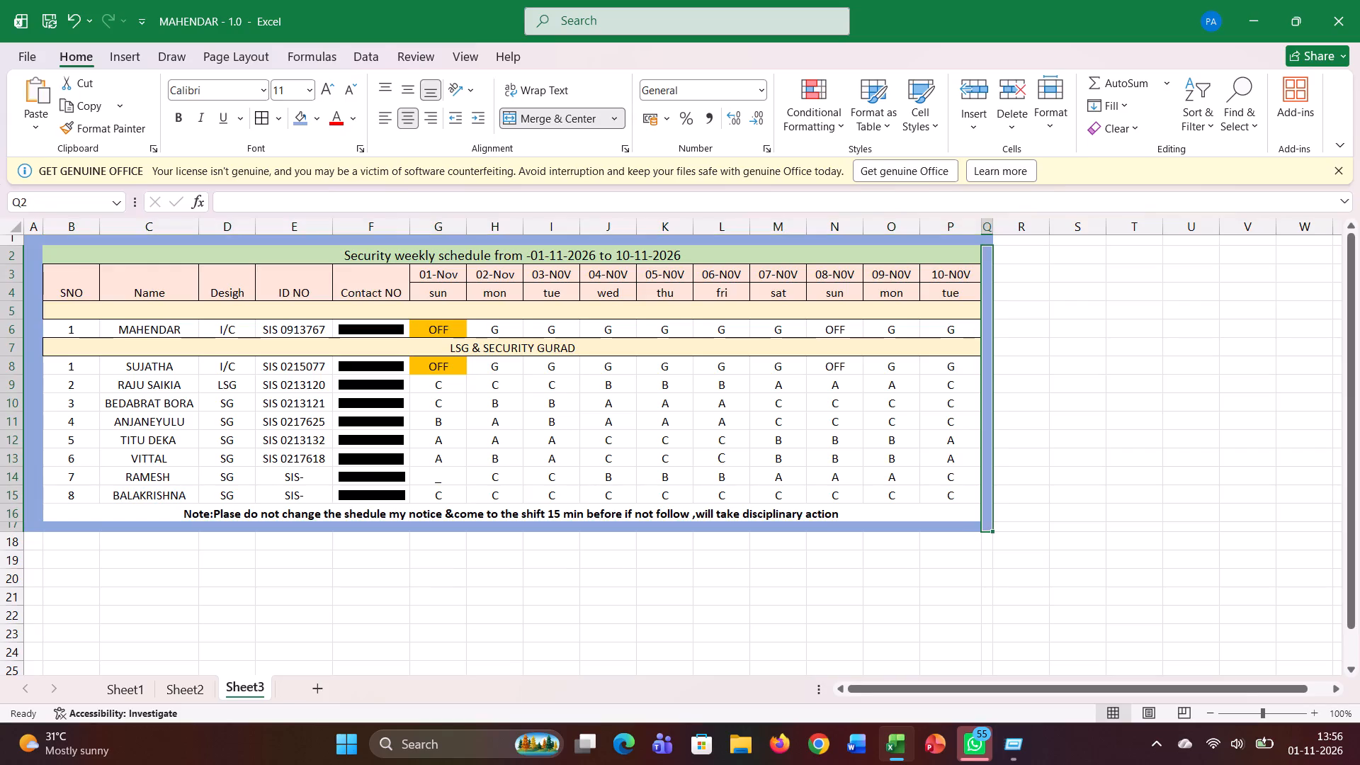
{"action": "left_click", "coordinate": [1101, 398]}
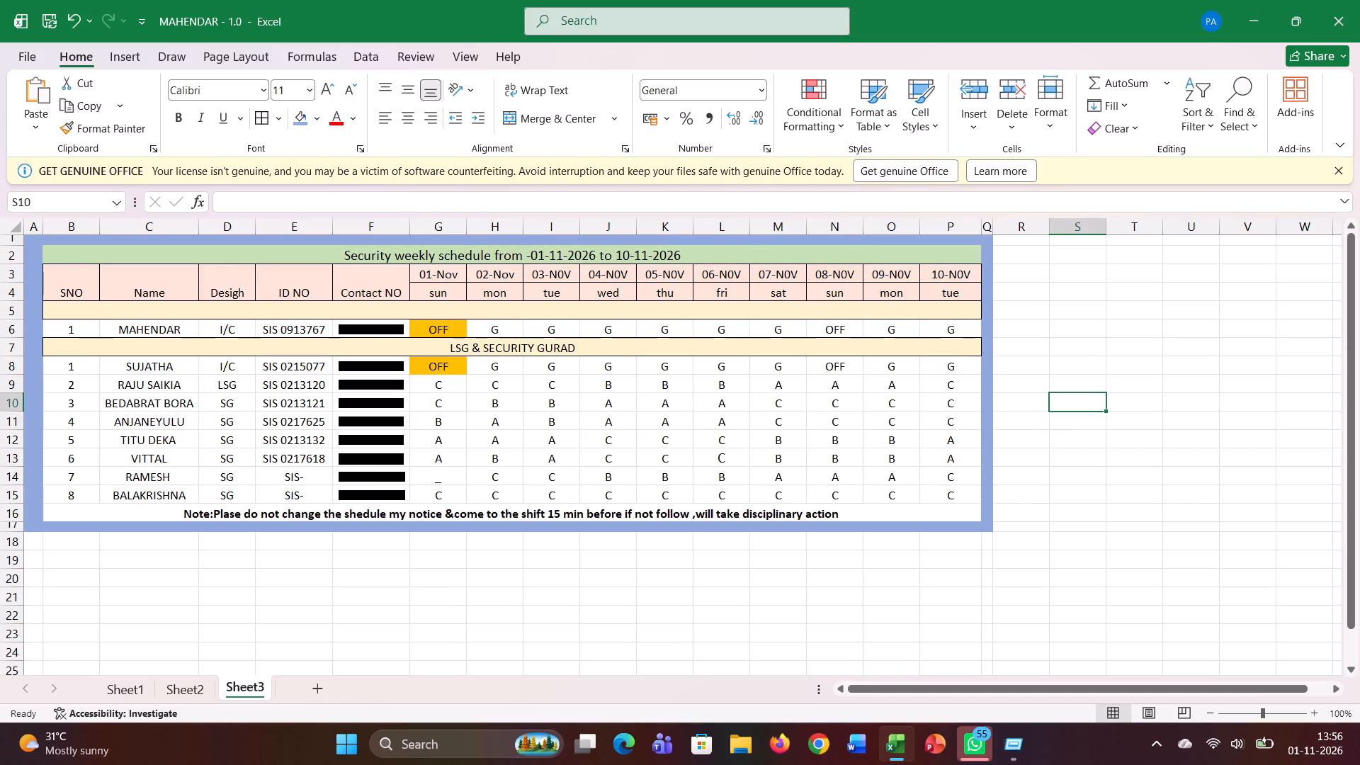
Capture a rectangular screen snip of the whole security schedule, from the title row down to the blue margin below the note.
{"action": "key", "text": "Print"}
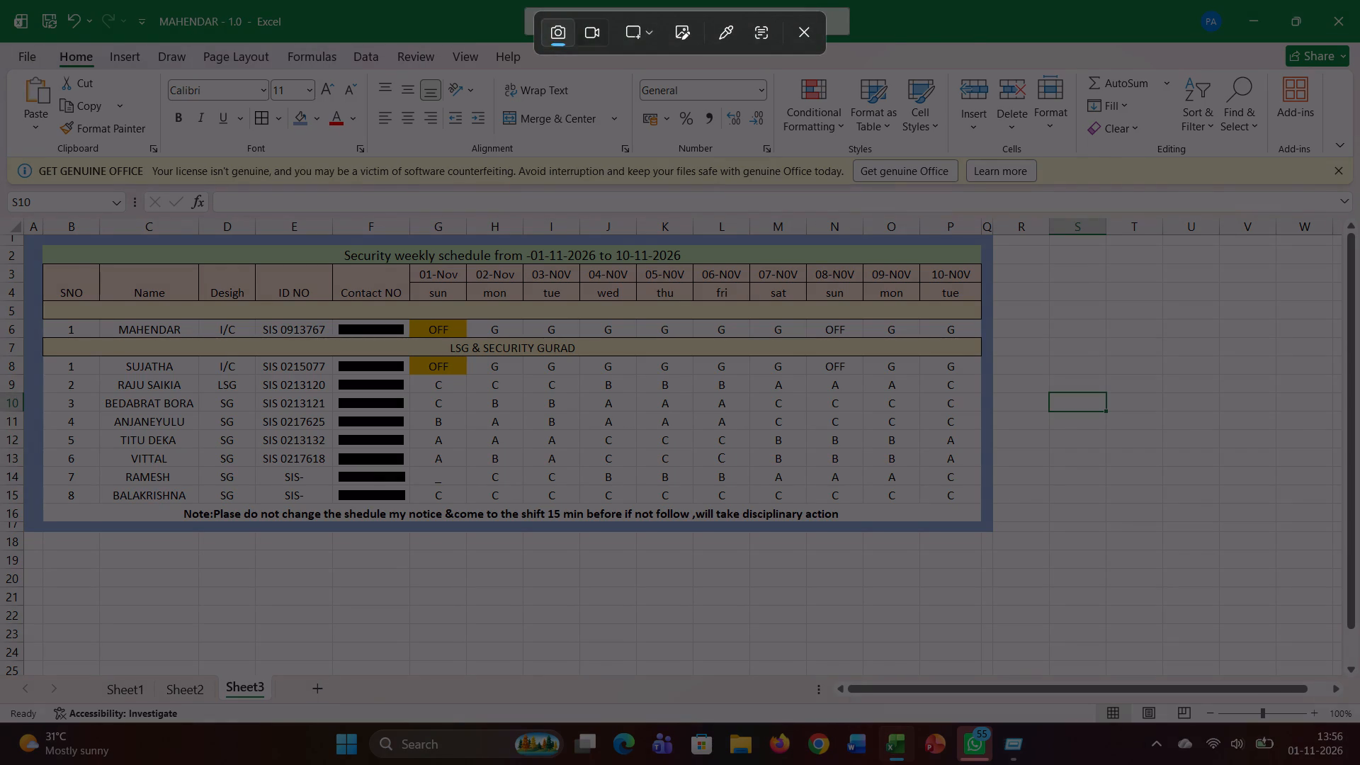
{"action": "left_click", "coordinate": [31, 244]}
{"action": "left_click_drag", "start_coordinate": [31, 244], "coordinate": [307, 304]}
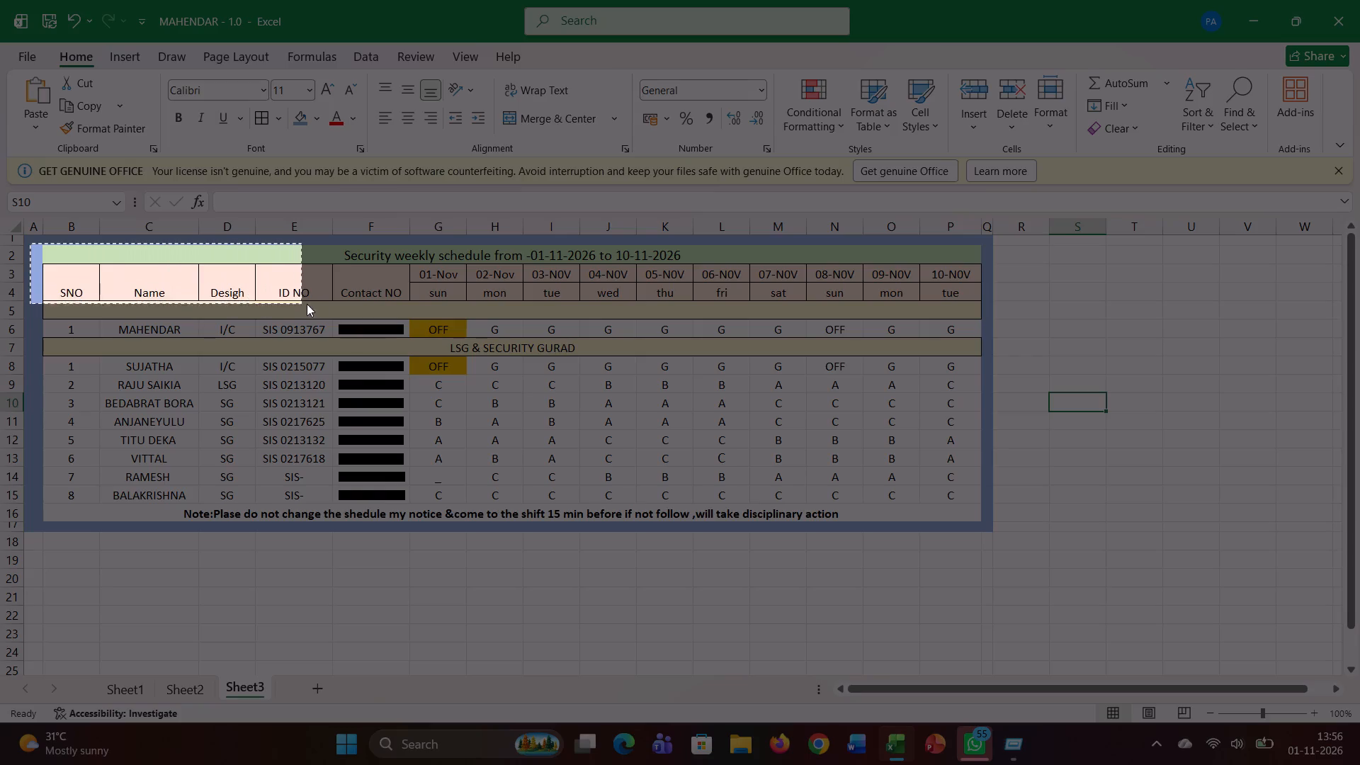
{"action": "left_click_drag", "start_coordinate": [307, 304], "coordinate": [602, 297]}
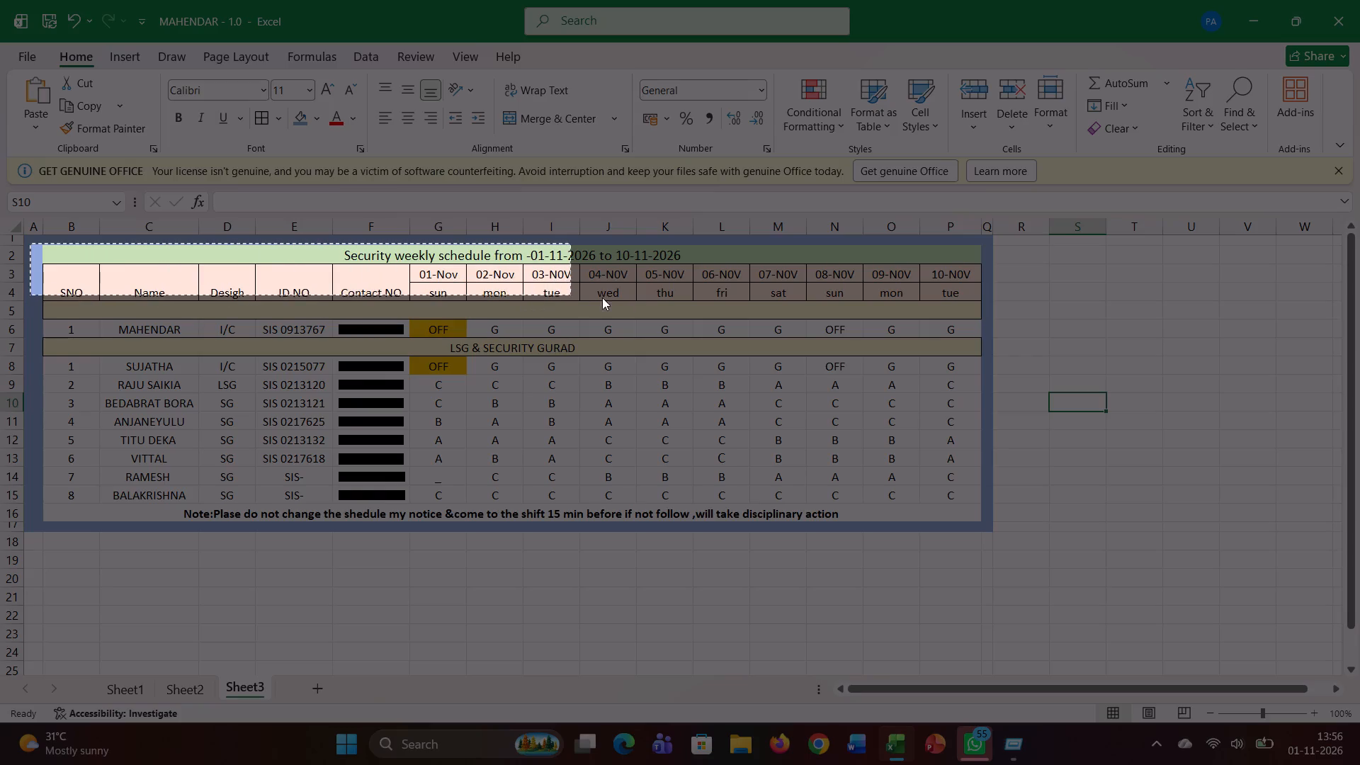
{"action": "left_click_drag", "start_coordinate": [602, 297], "coordinate": [957, 562]}
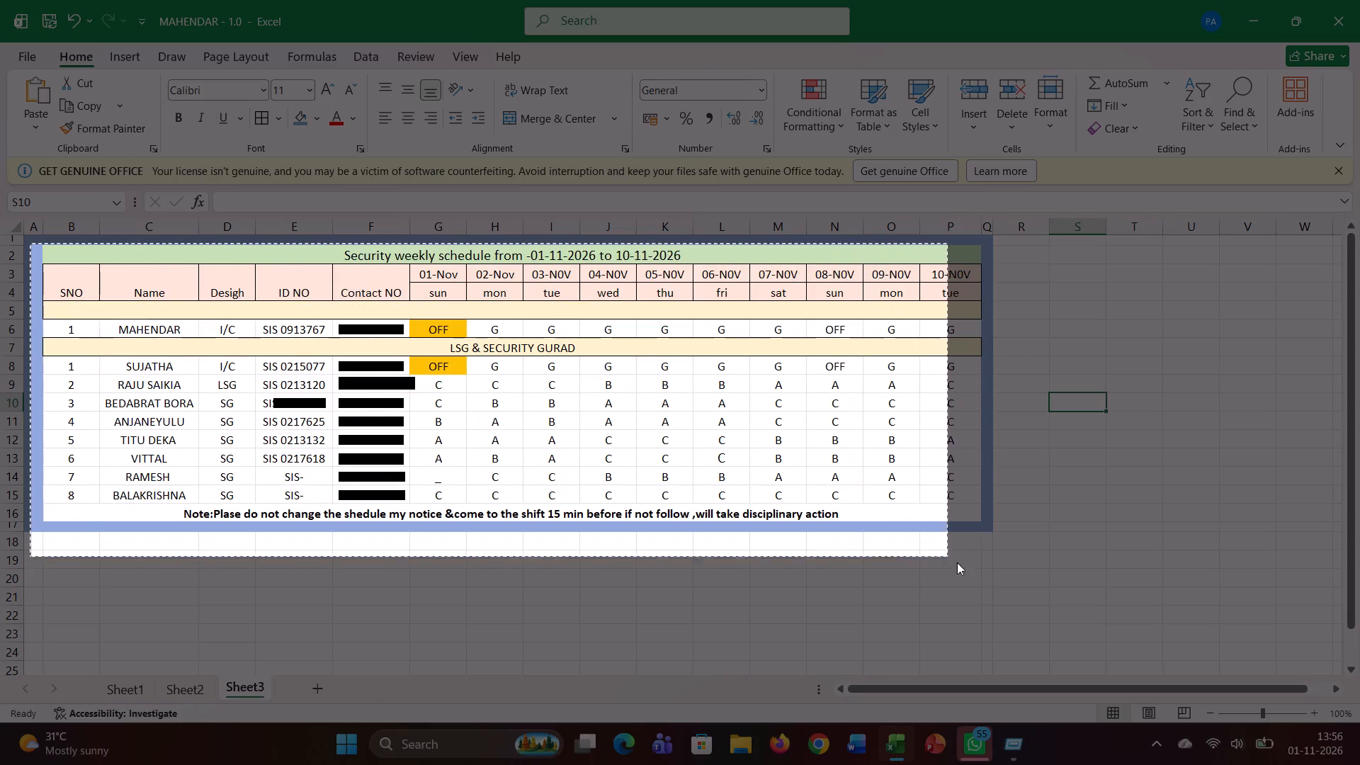
{"action": "left_click_drag", "start_coordinate": [957, 562], "coordinate": [975, 533]}
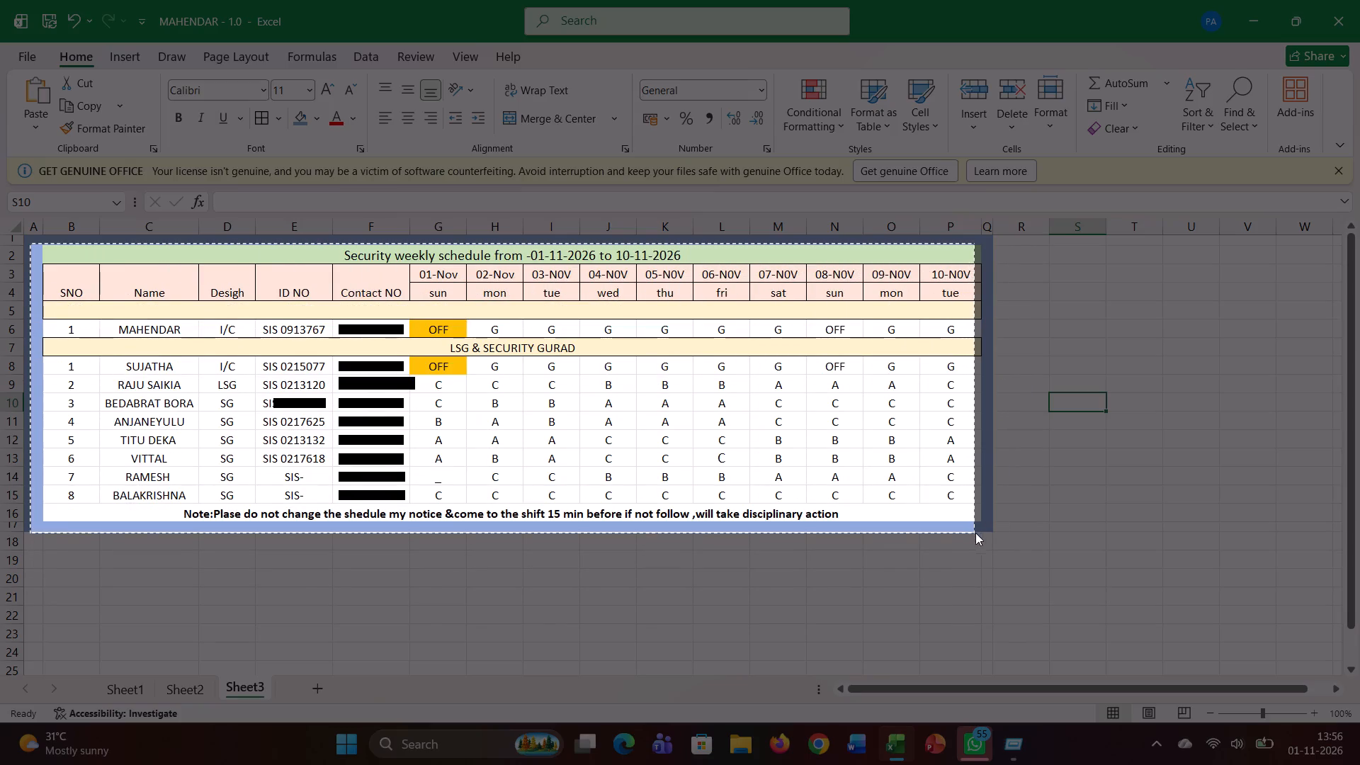
{"action": "left_click_drag", "start_coordinate": [975, 533], "coordinate": [990, 523]}
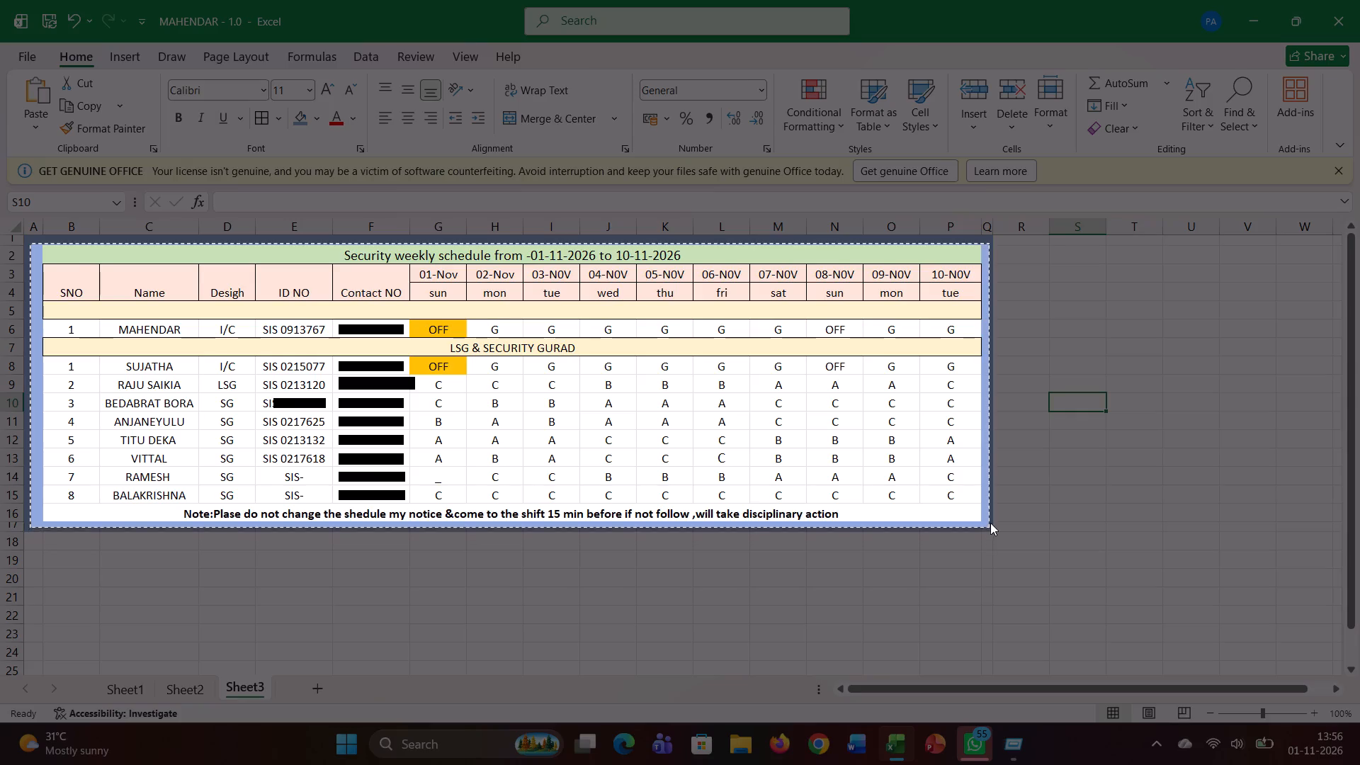
{"action": "left_click_drag", "start_coordinate": [990, 523], "coordinate": [992, 528]}
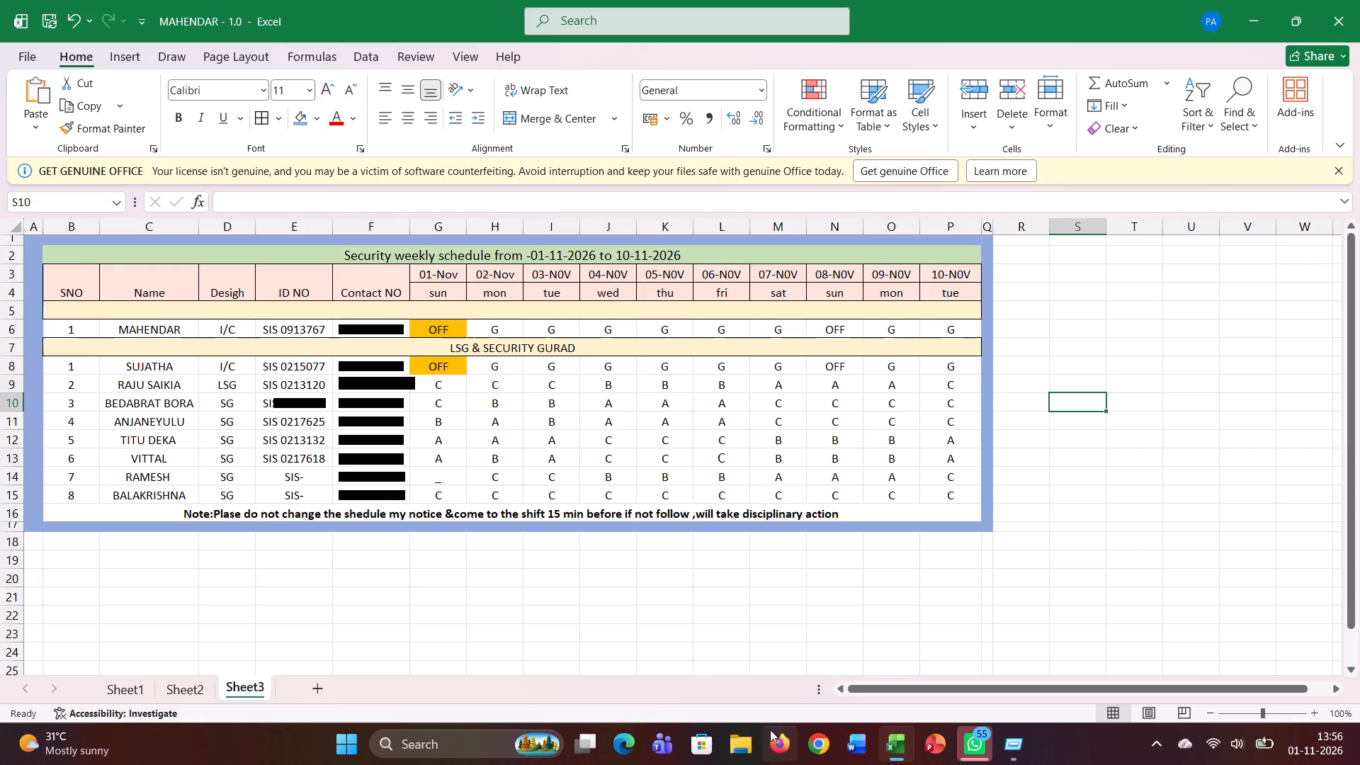
Switch to File Explorer and open the Screenshots folder inside Pictures.
{"action": "left_click", "coordinate": [739, 741]}
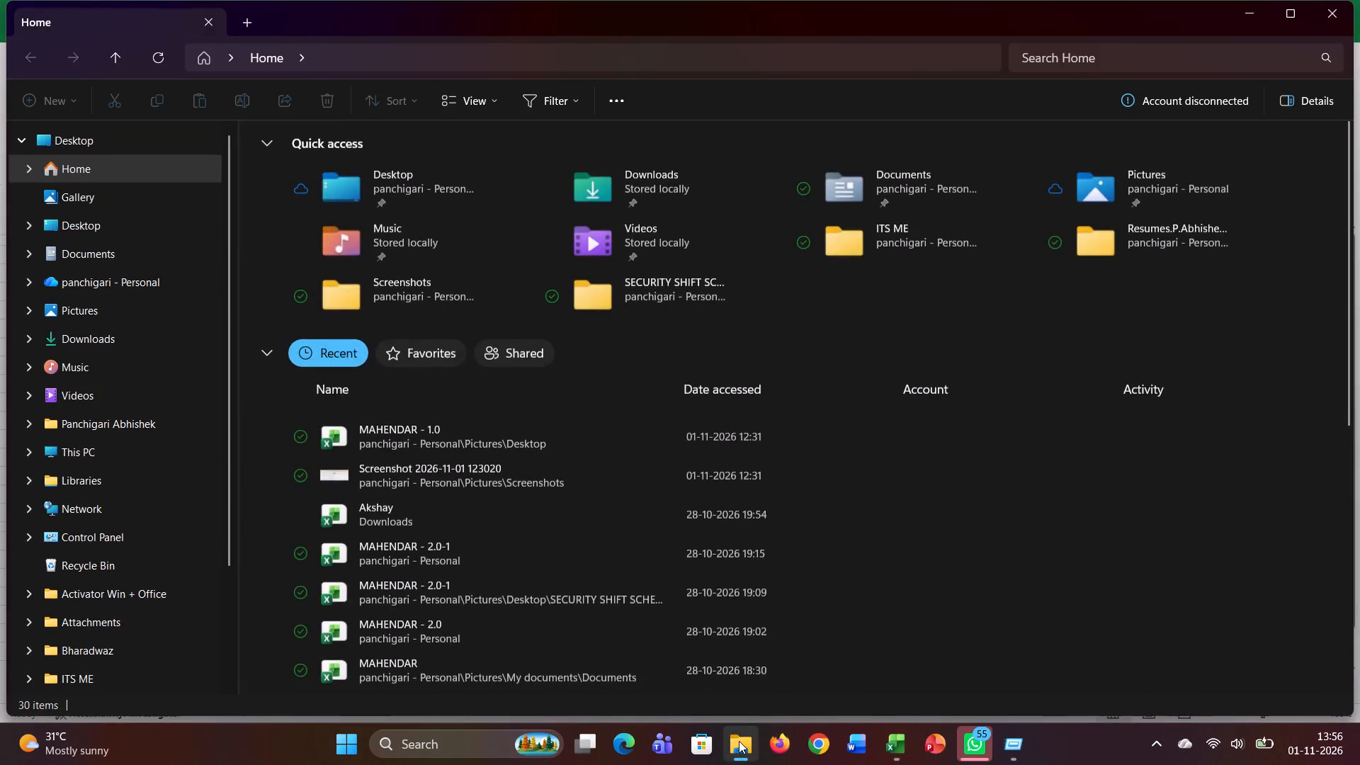
{"action": "left_click", "coordinate": [69, 302]}
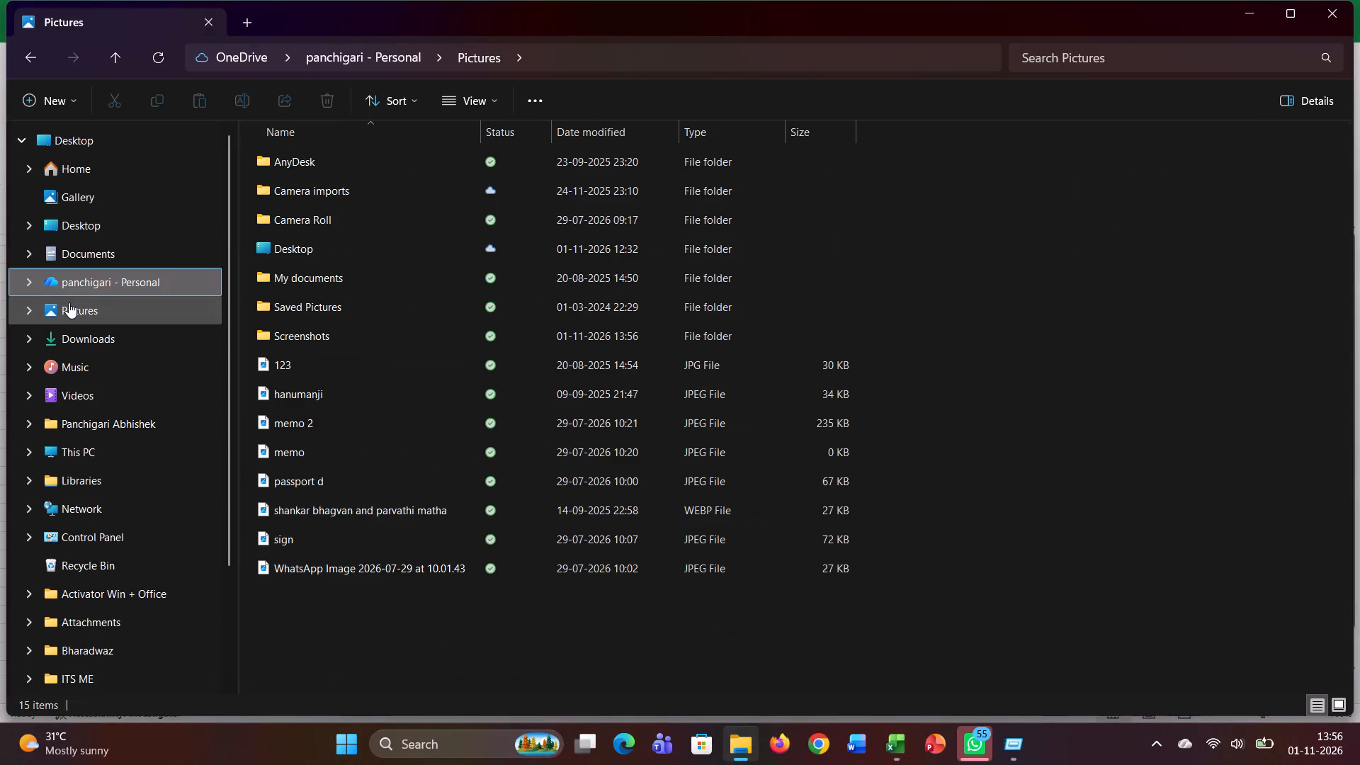
{"action": "left_click", "coordinate": [69, 302]}
{"action": "left_click", "coordinate": [72, 307]}
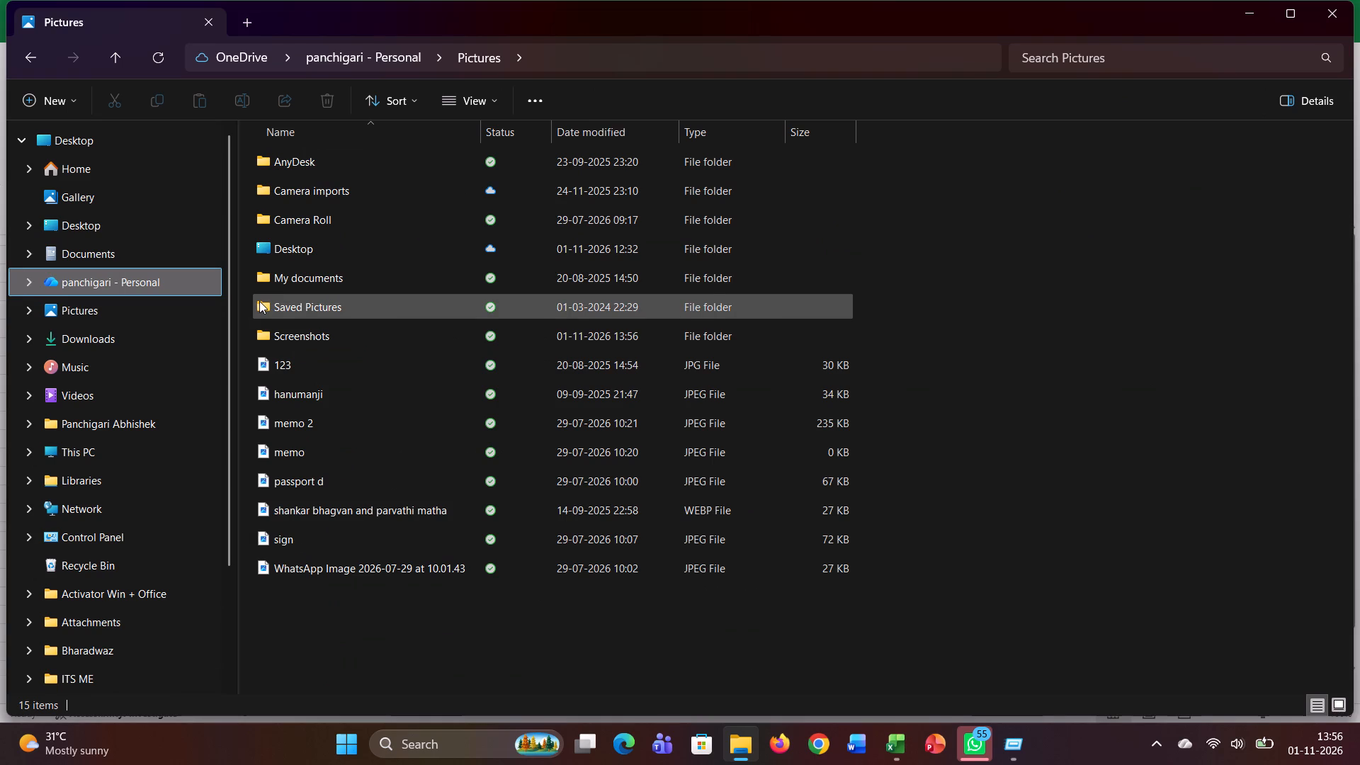
{"action": "left_click", "coordinate": [280, 336]}
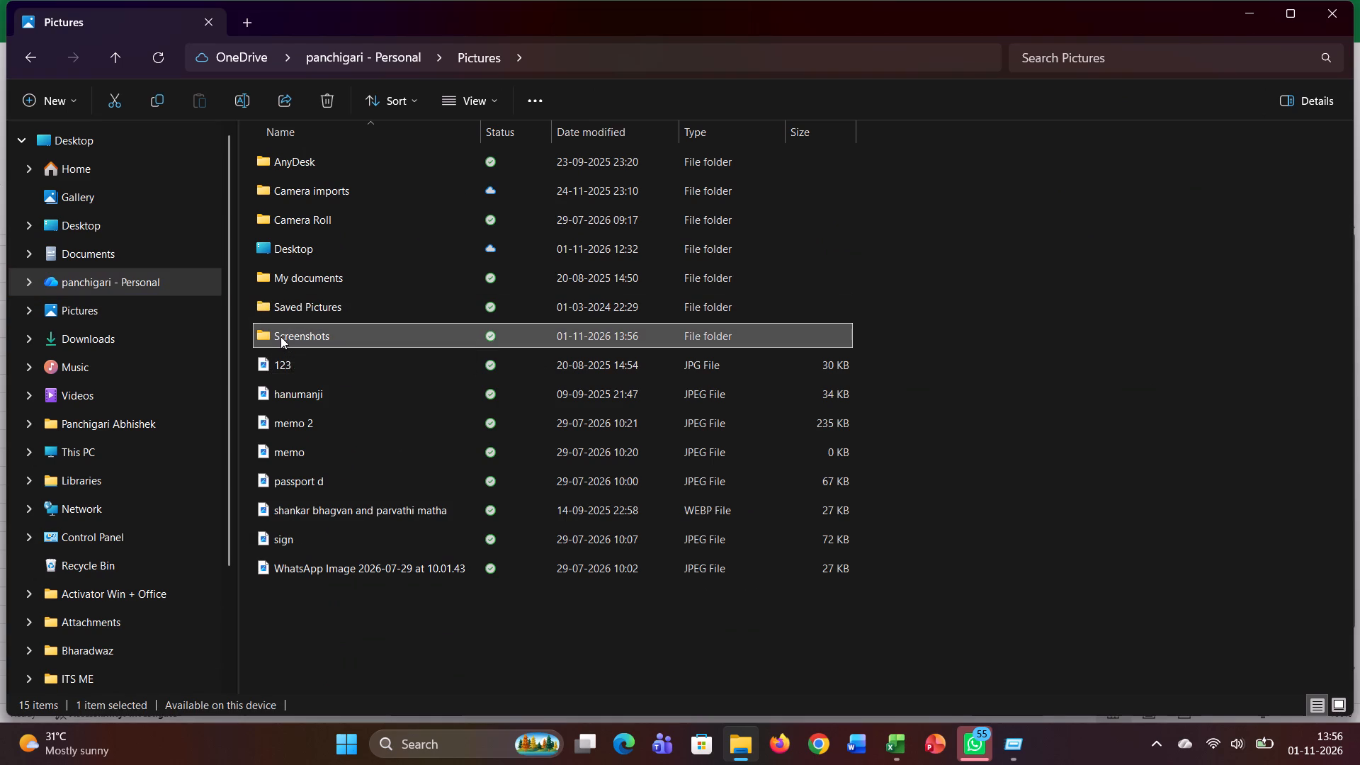
{"action": "left_click", "coordinate": [280, 336]}
{"action": "double_click", "coordinate": [280, 336]}
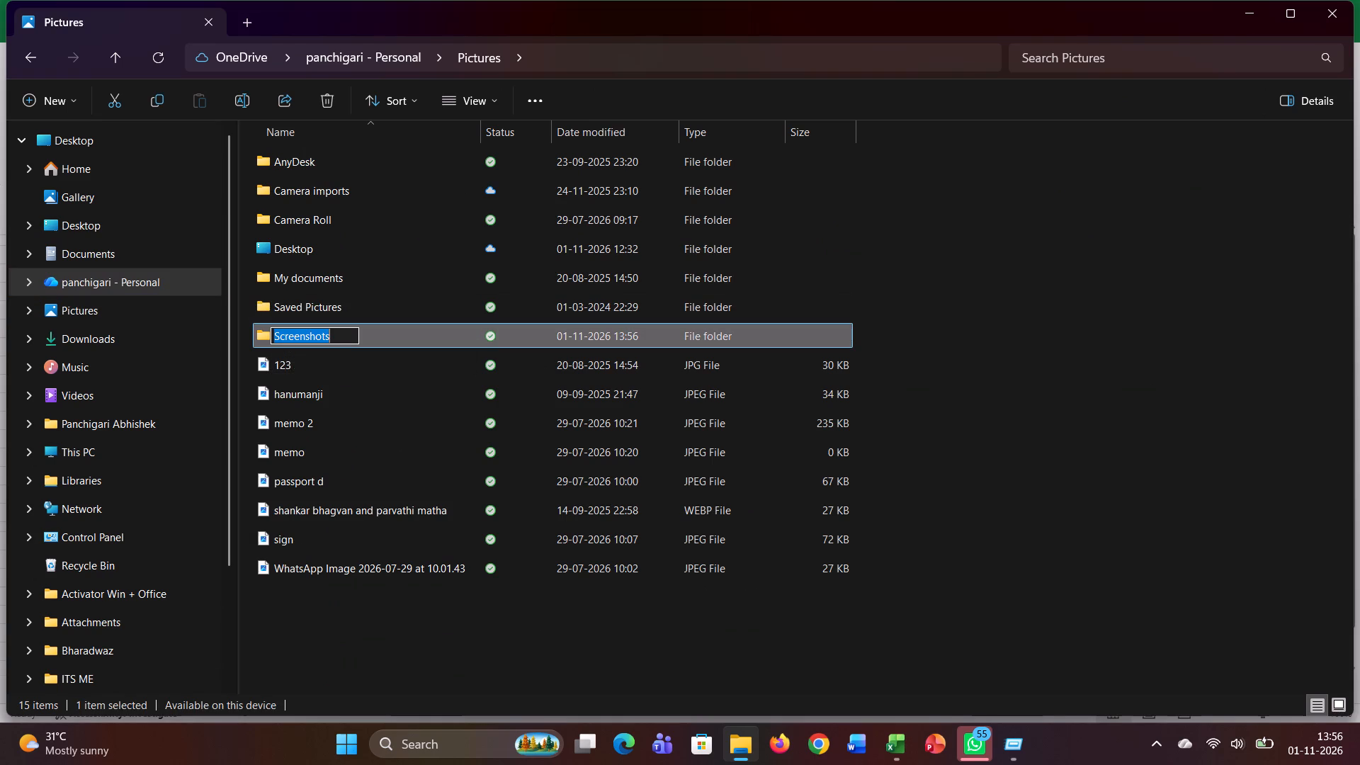
{"action": "key", "text": "shift+Return"}
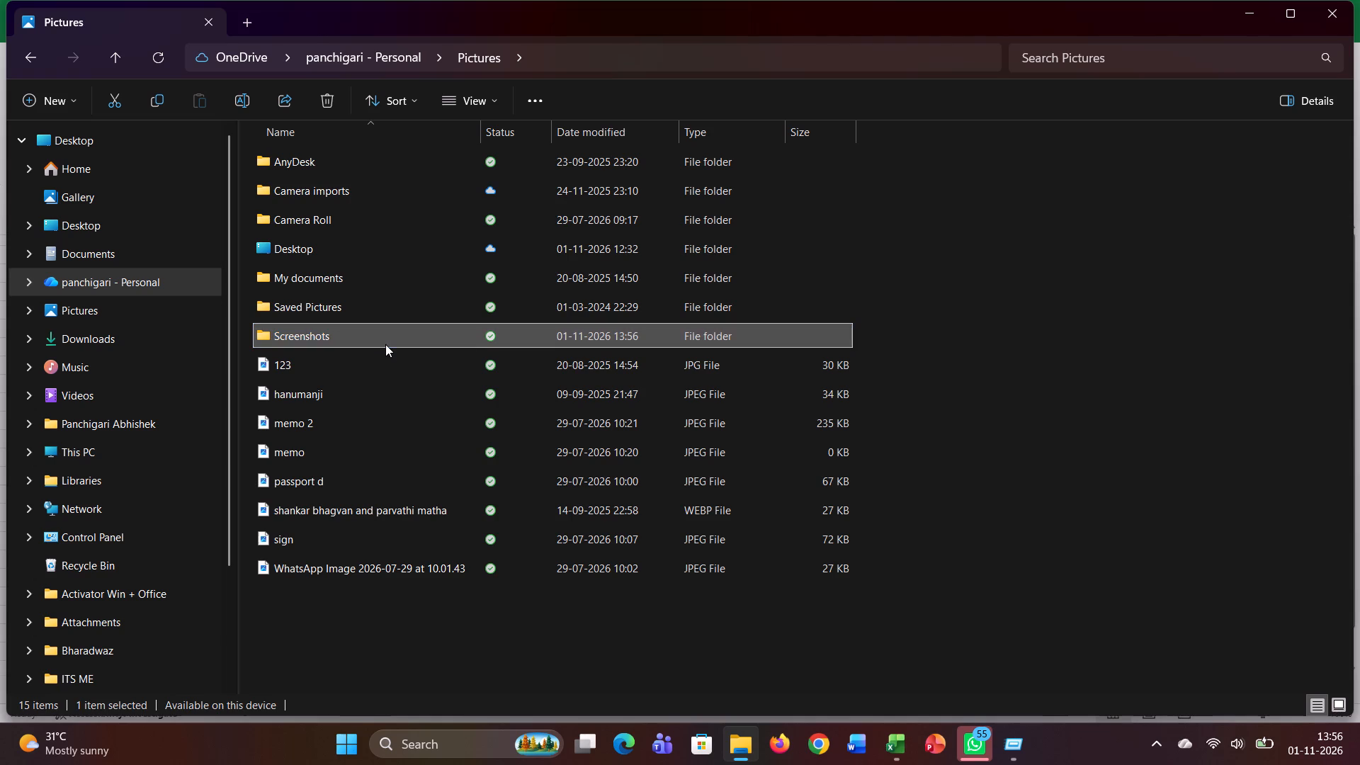
{"action": "key", "text": "Return"}
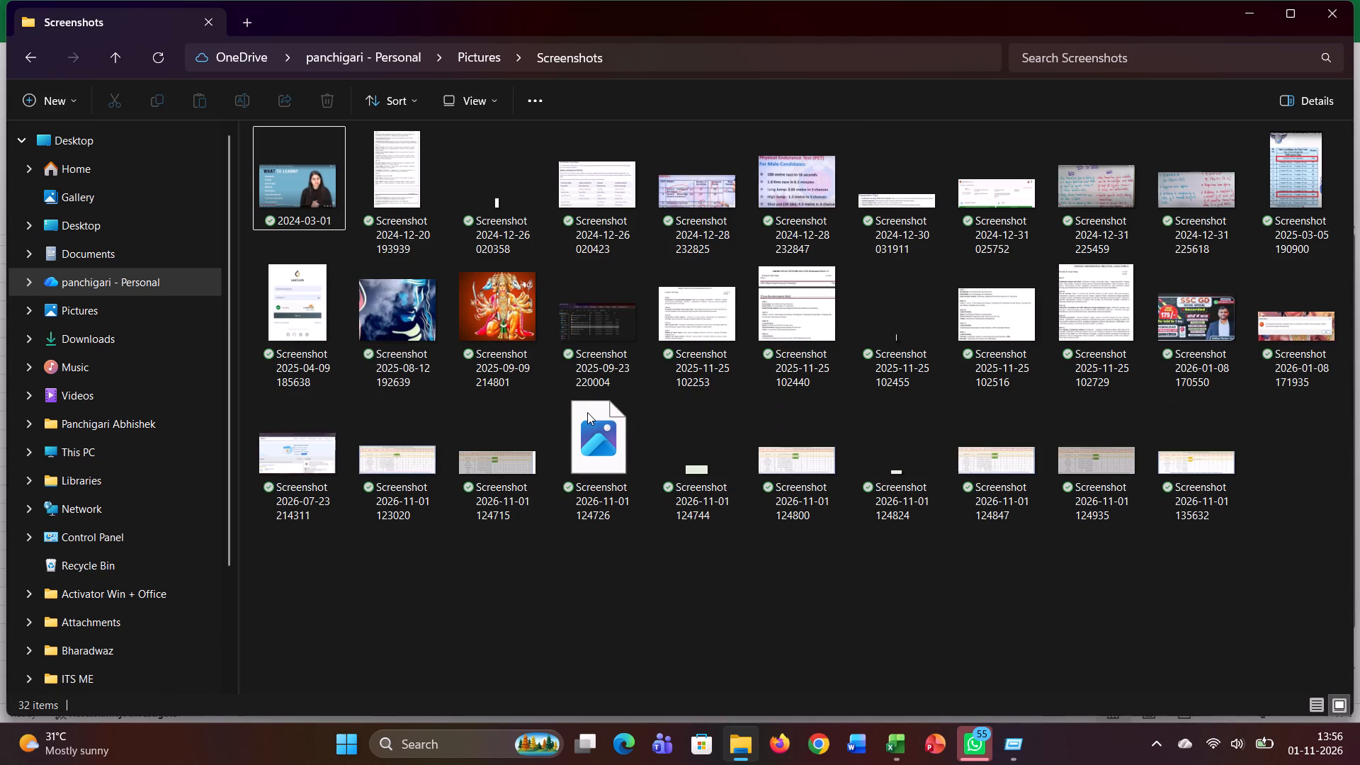
{"action": "left_click", "coordinate": [1215, 464]}
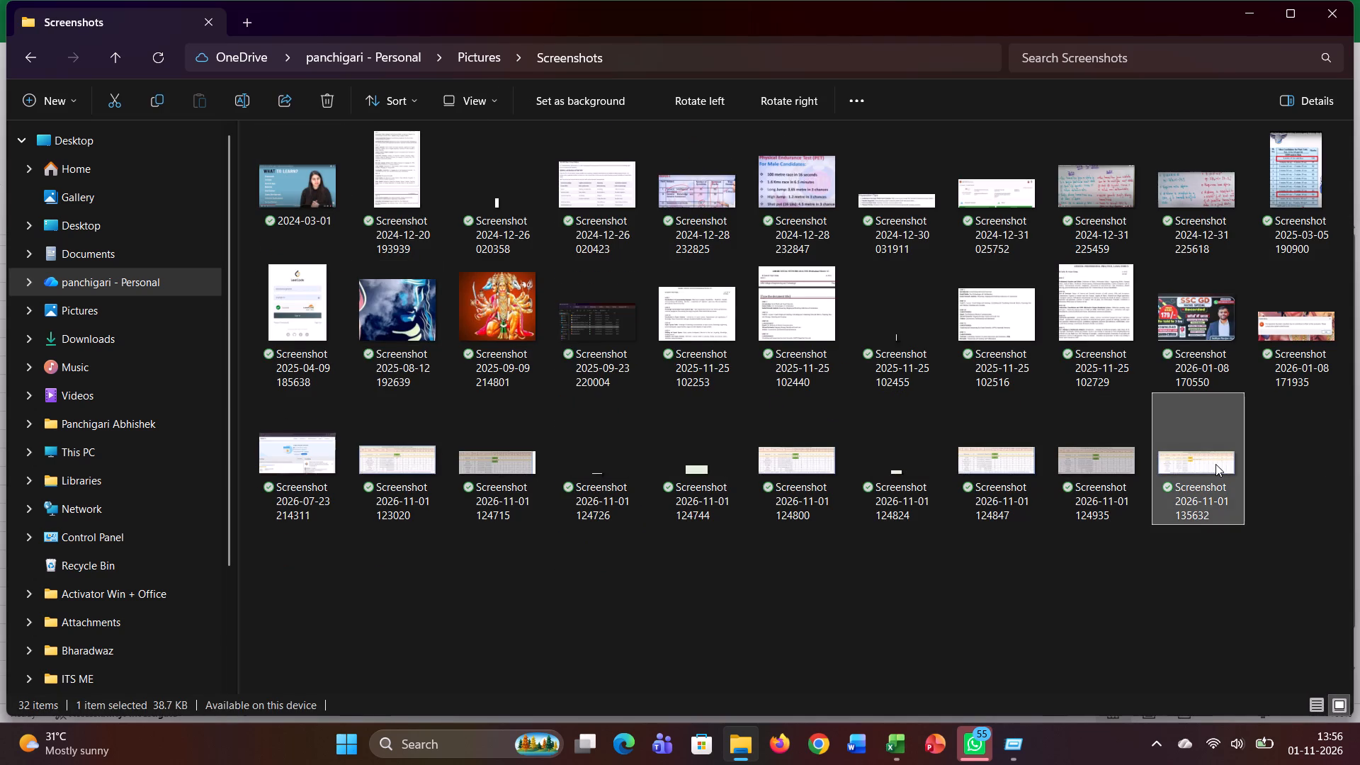
{"action": "left_click", "coordinate": [1215, 464]}
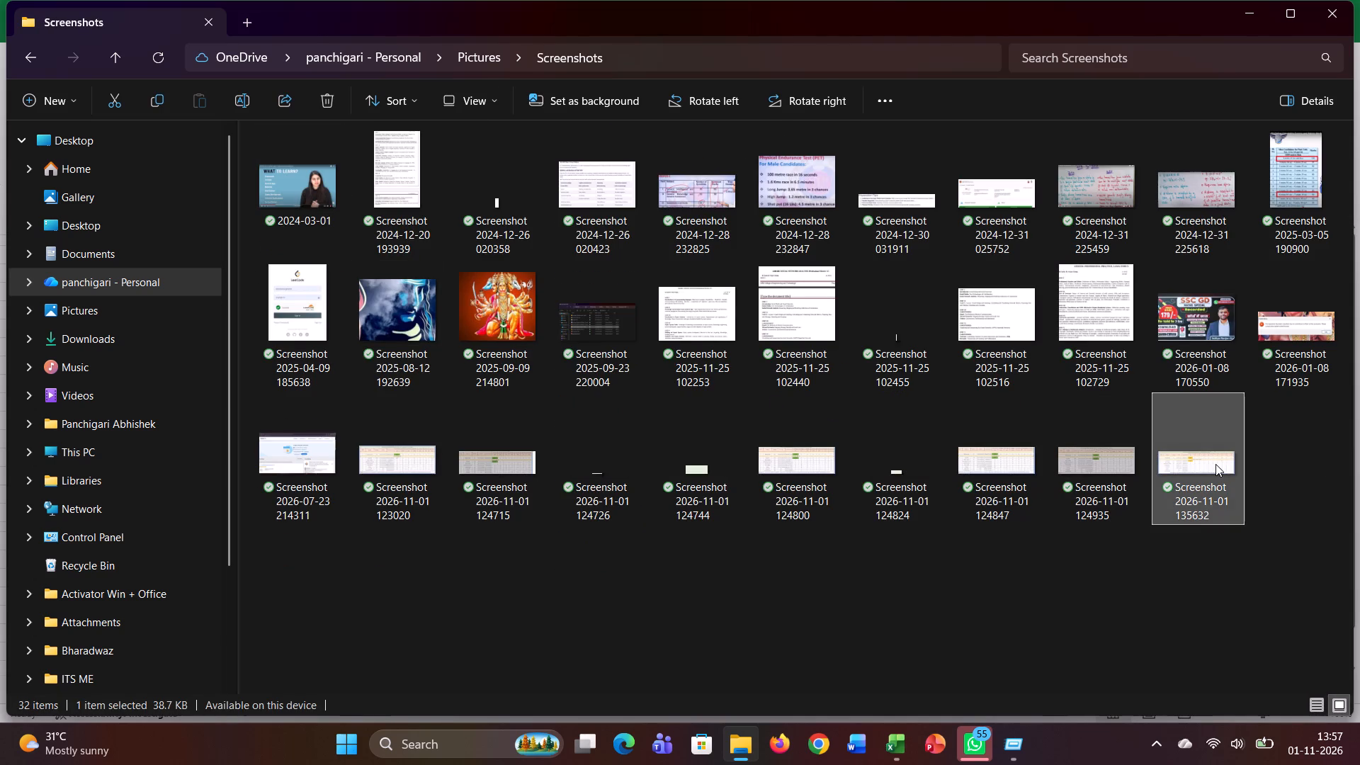
{"action": "key", "text": "Return"}
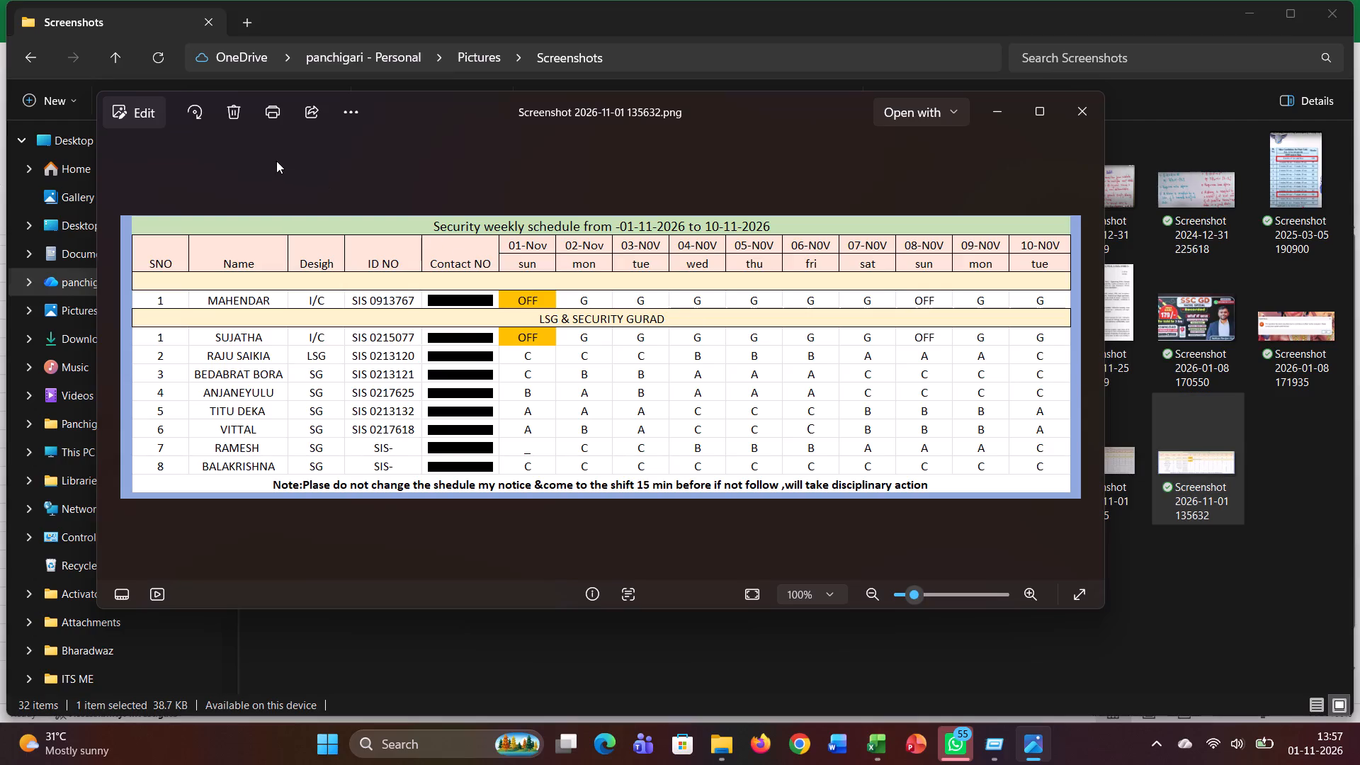
{"action": "left_click", "coordinate": [312, 113]}
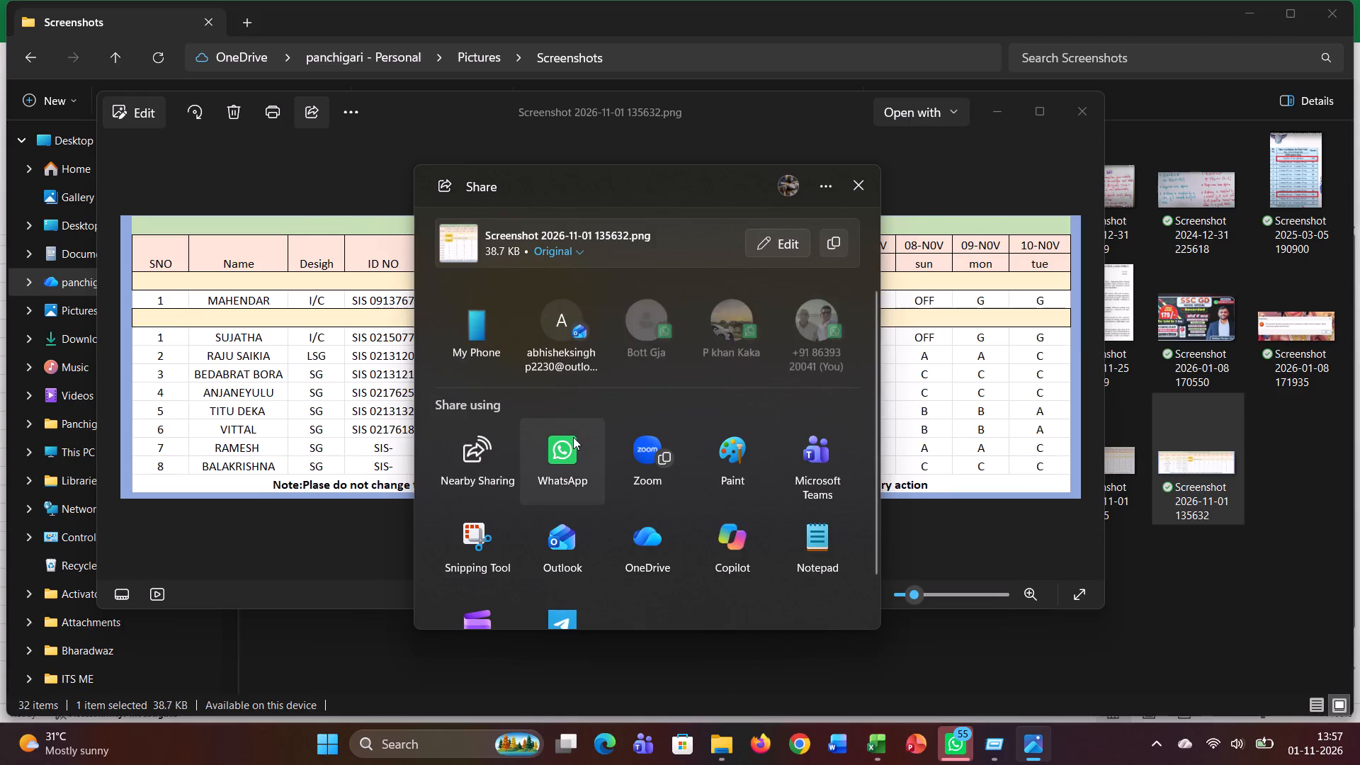
{"action": "left_click", "coordinate": [573, 437]}
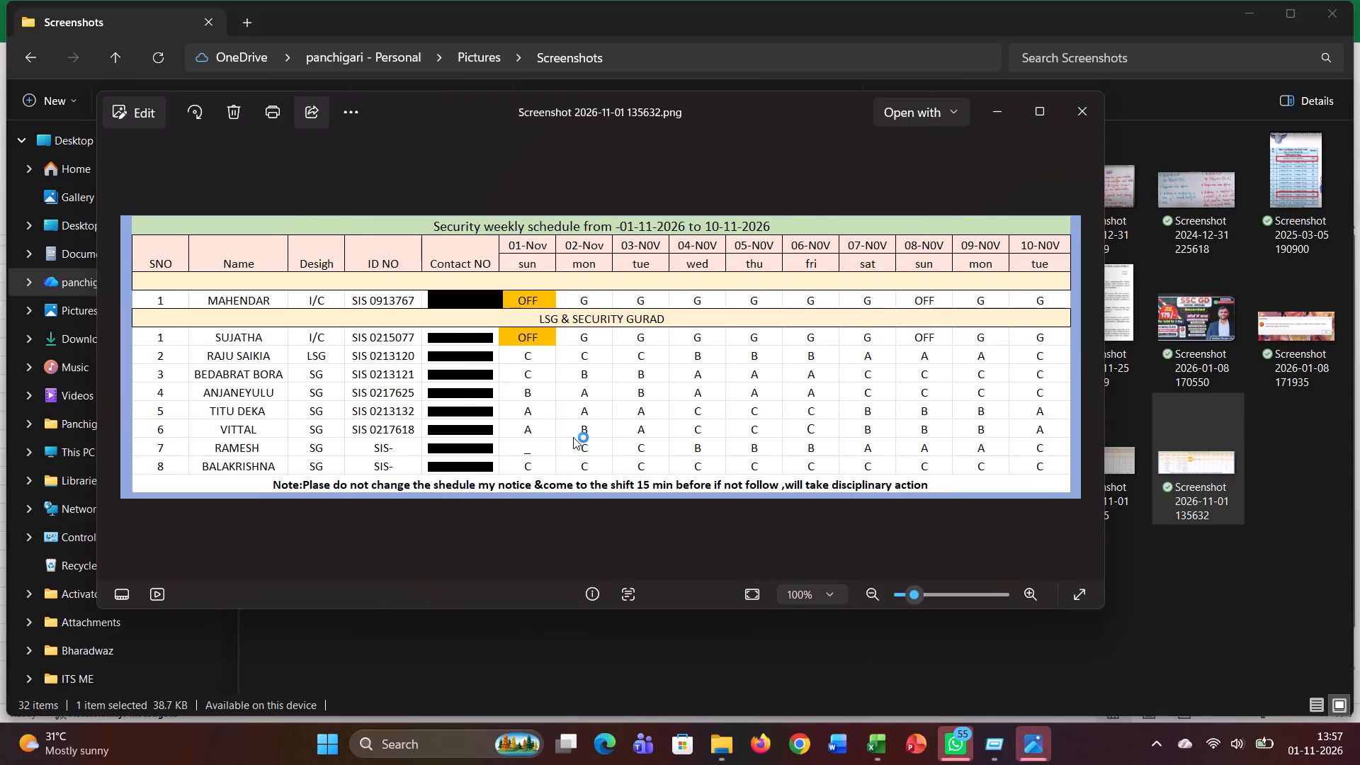
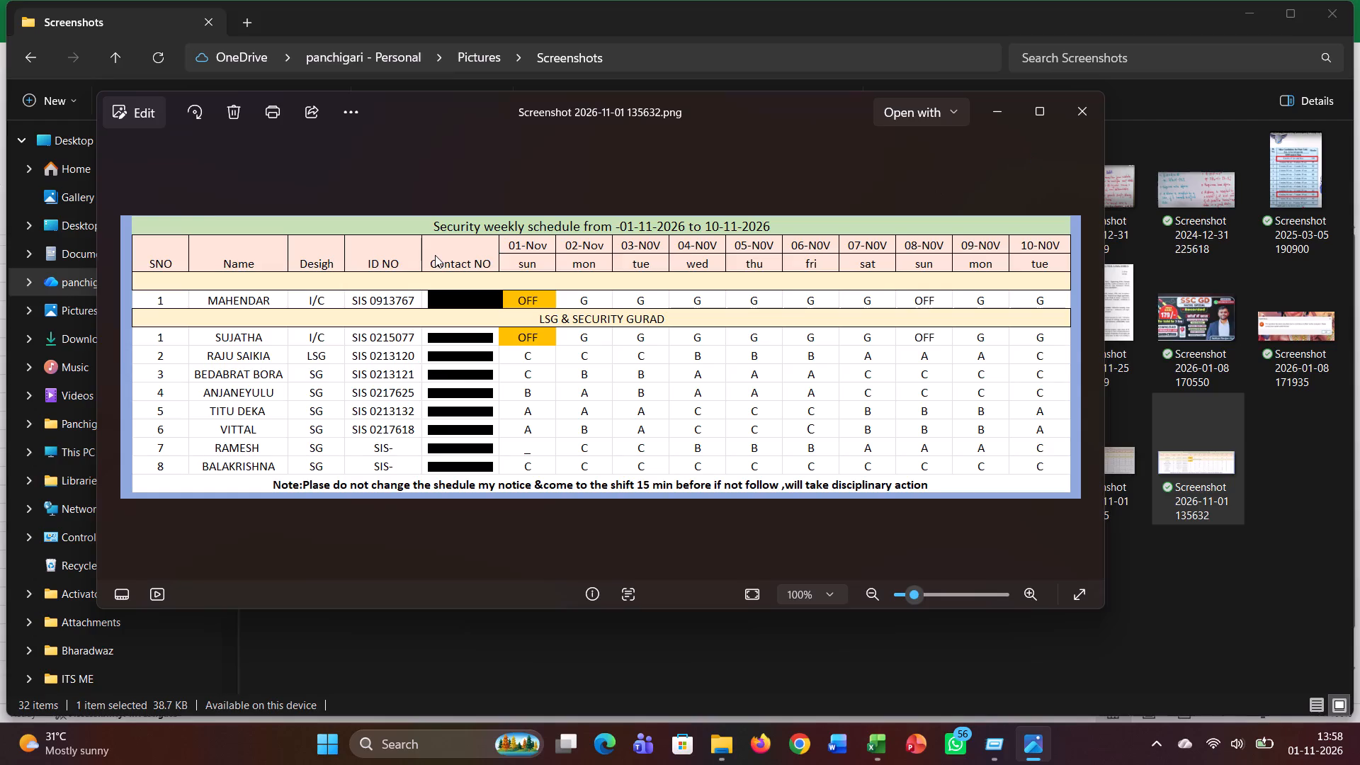
Open the sharing options for the captured security schedule screenshot.
{"action": "left_click", "coordinate": [307, 118]}
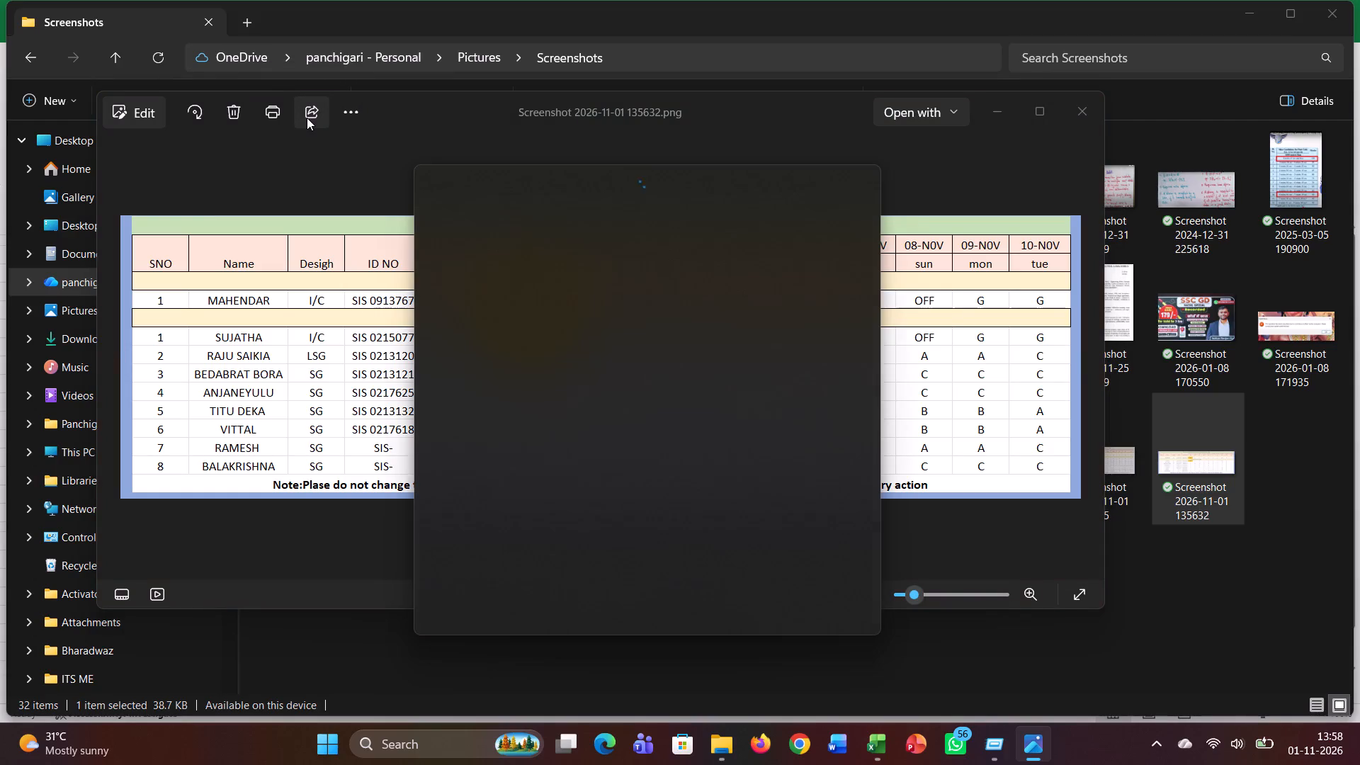
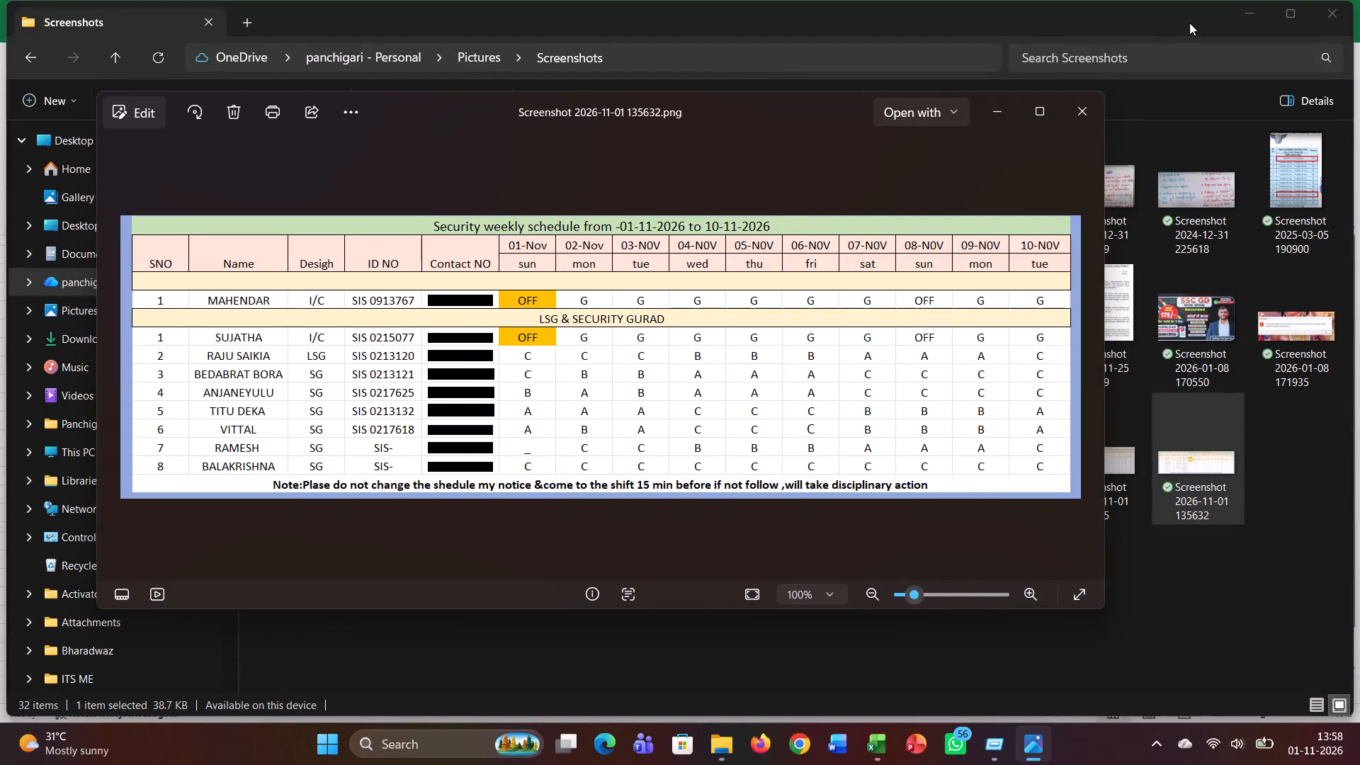
Close the preview of the newest schedule screenshot and return to the Screenshots folder.
{"action": "left_click", "coordinate": [1082, 108]}
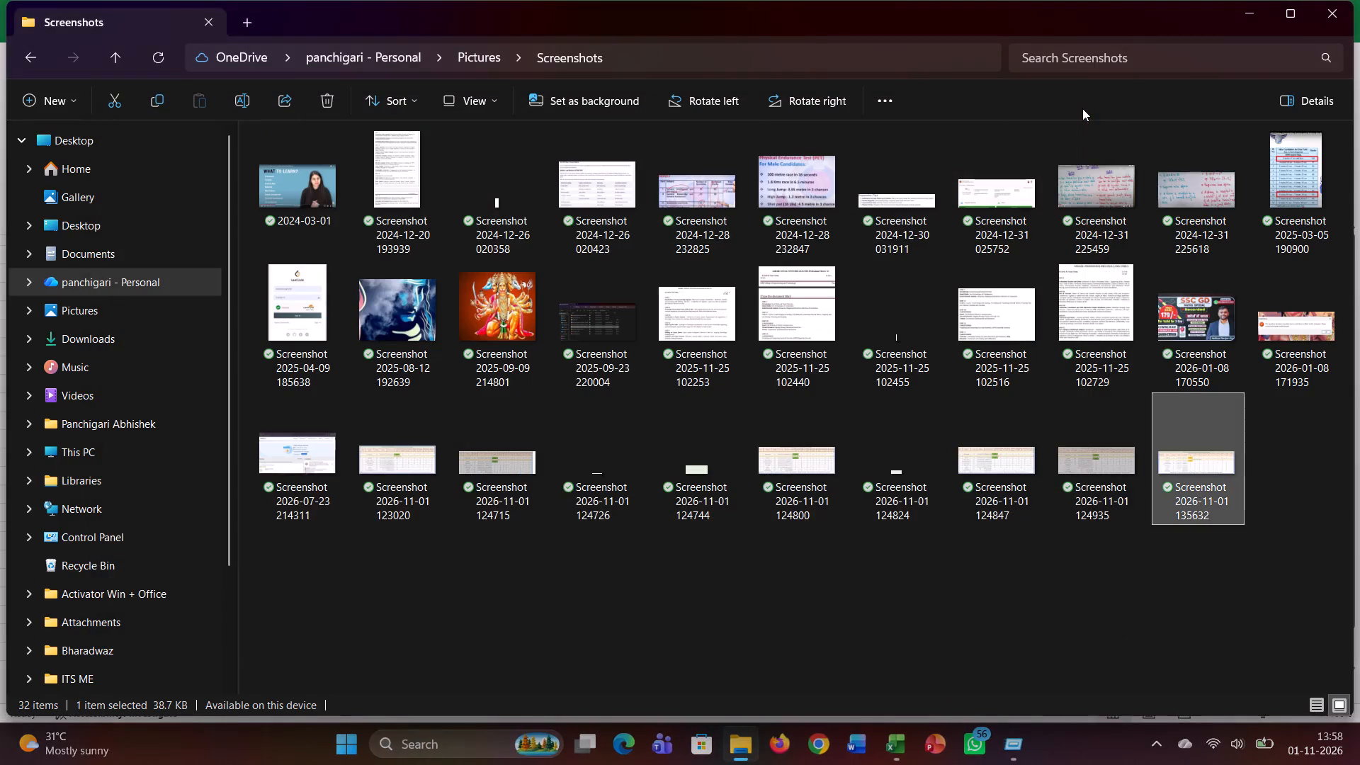
Close the Screenshots folder window, and close the MAHENDAR - 1.0 workbook, saving its changes.
{"action": "left_click", "coordinate": [1322, 8]}
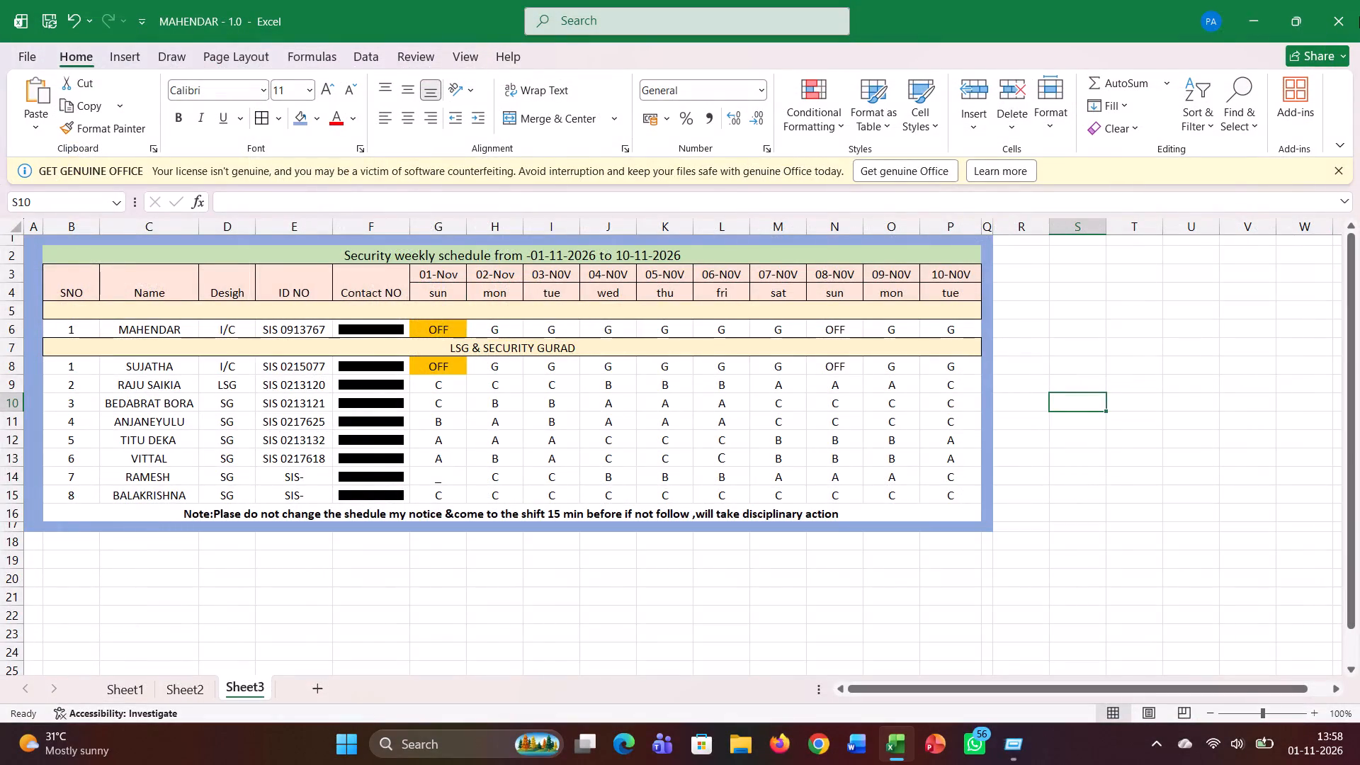
{"action": "left_click", "coordinate": [1334, 21]}
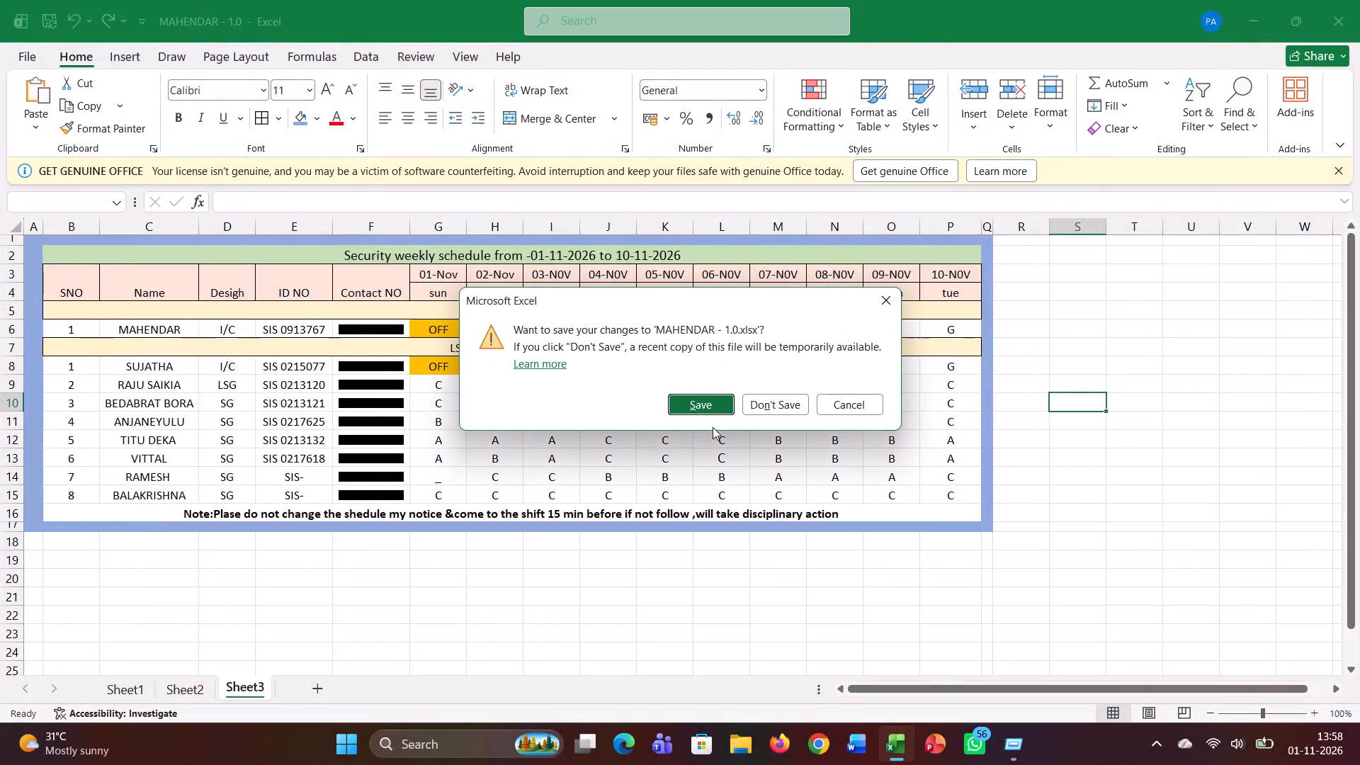
{"action": "left_click", "coordinate": [698, 406]}
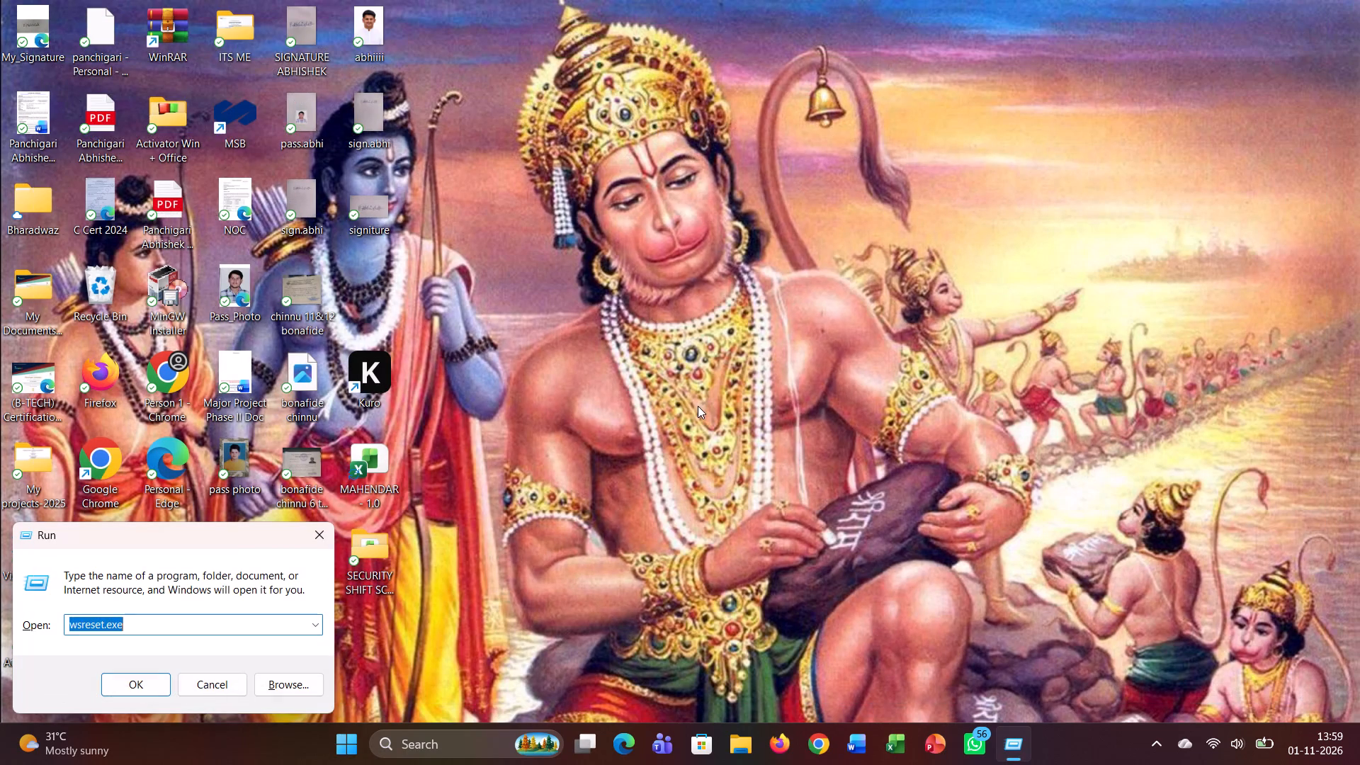
Run wsreset.exe from the open Run dialog and close the Microsoft Store window.
{"action": "left_click", "coordinate": [889, 314]}
{"action": "left_click", "coordinate": [740, 408]}
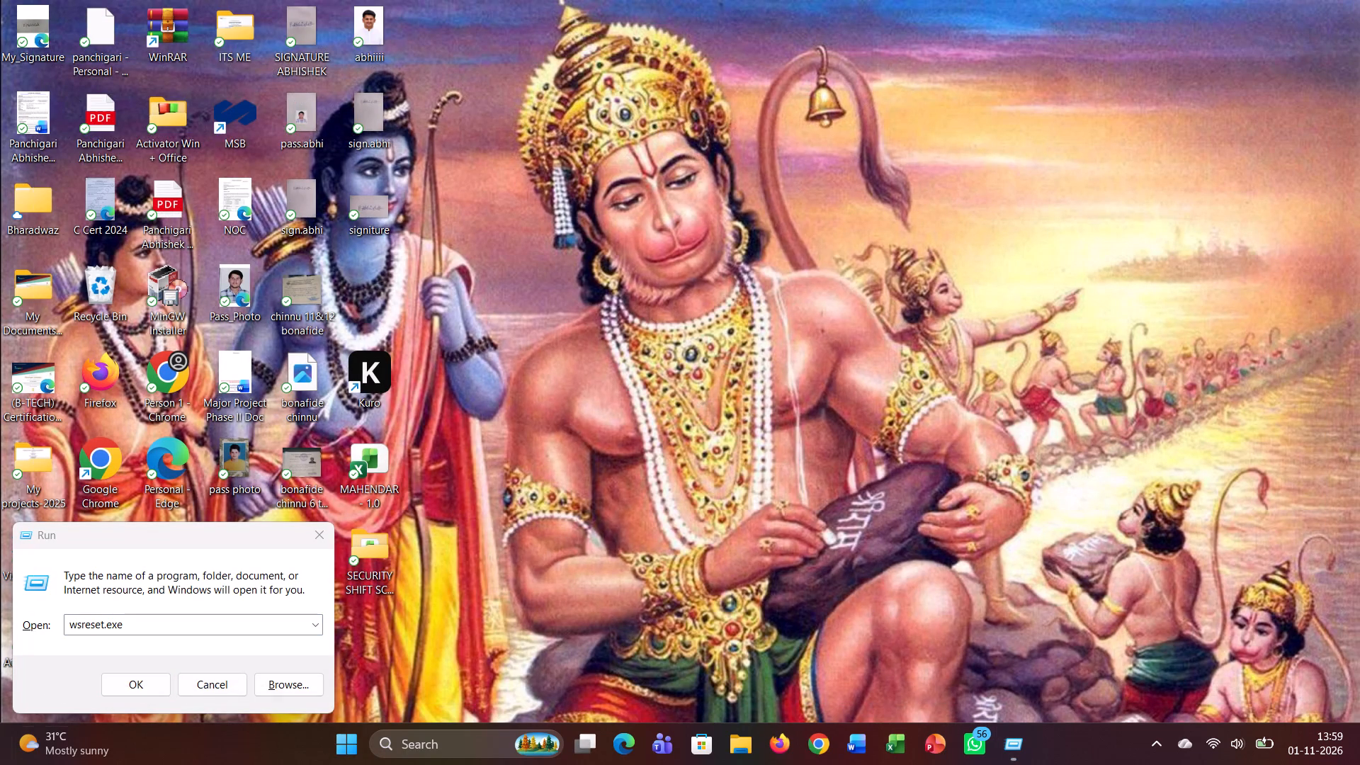
{"action": "left_click", "coordinate": [139, 675]}
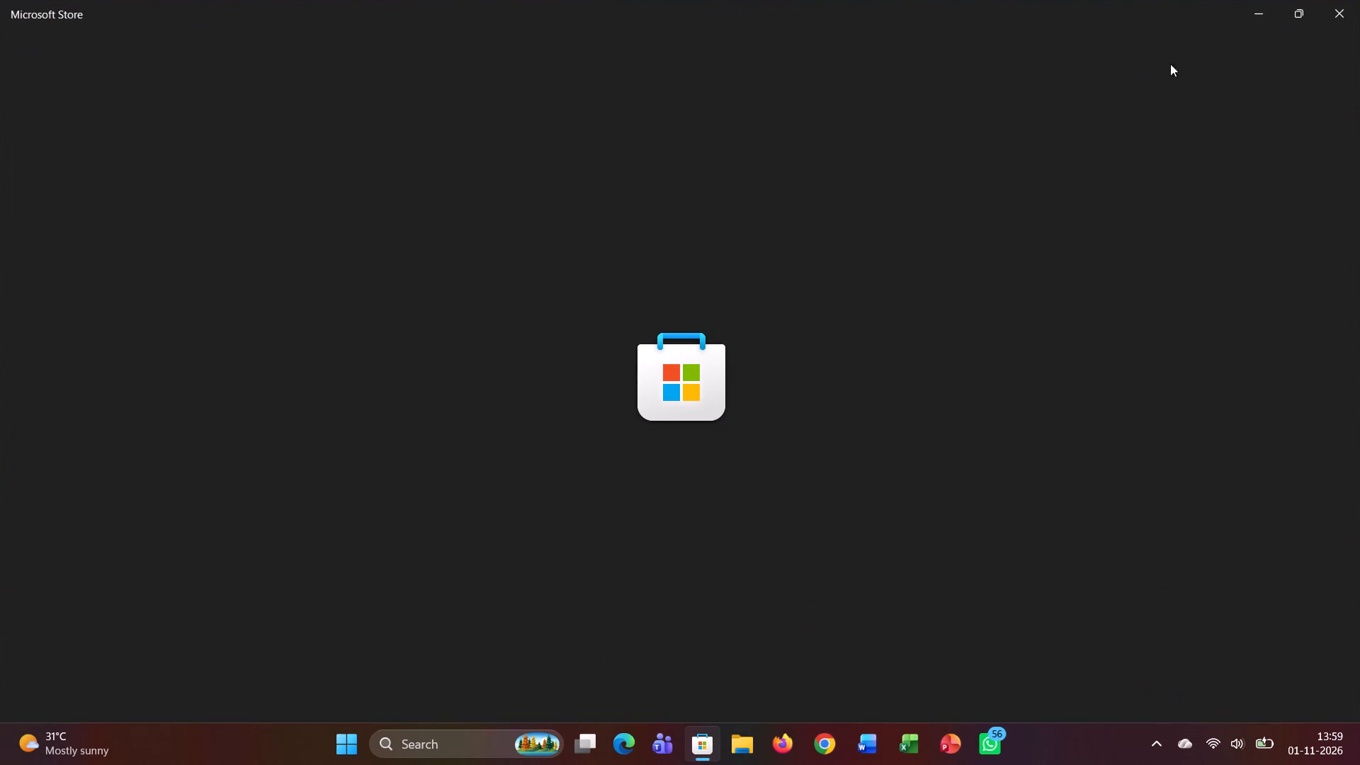
{"action": "triple_click", "coordinate": [1334, 2]}
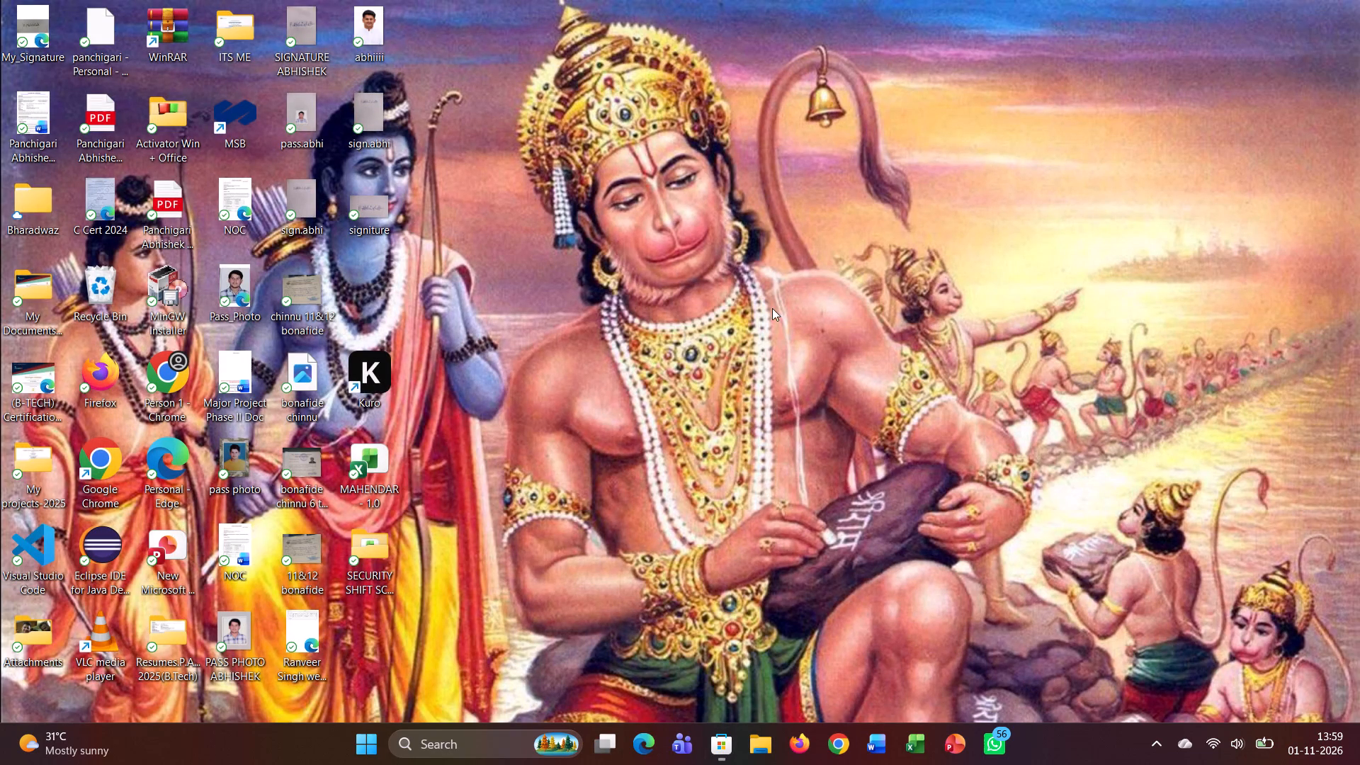
Reopen the MAHENDAR - 1.0 workbook from the desktop, review the schedule on Sheet2 and close the workbook.
{"action": "triple_click", "coordinate": [353, 467]}
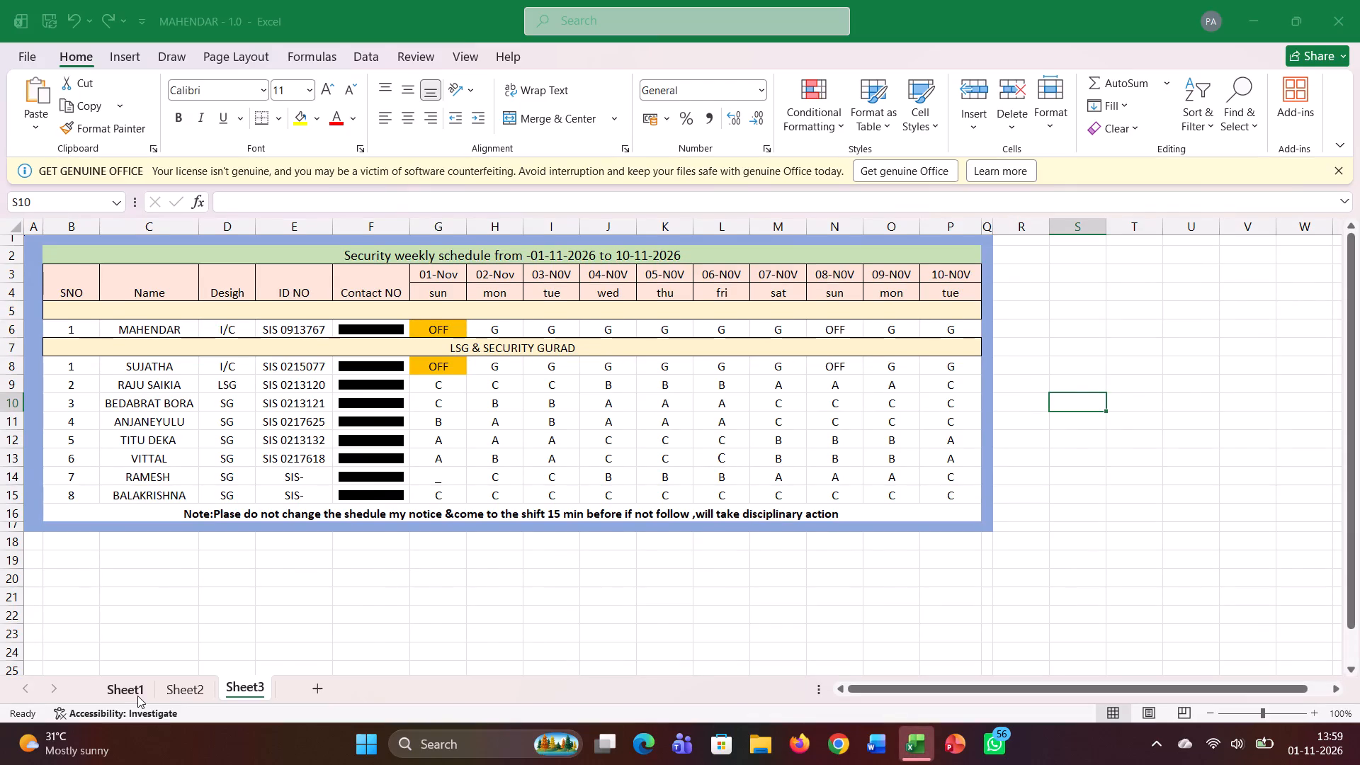
{"action": "left_click_drag", "start_coordinate": [137, 696], "coordinate": [171, 695]}
{"action": "left_click", "coordinate": [171, 695]}
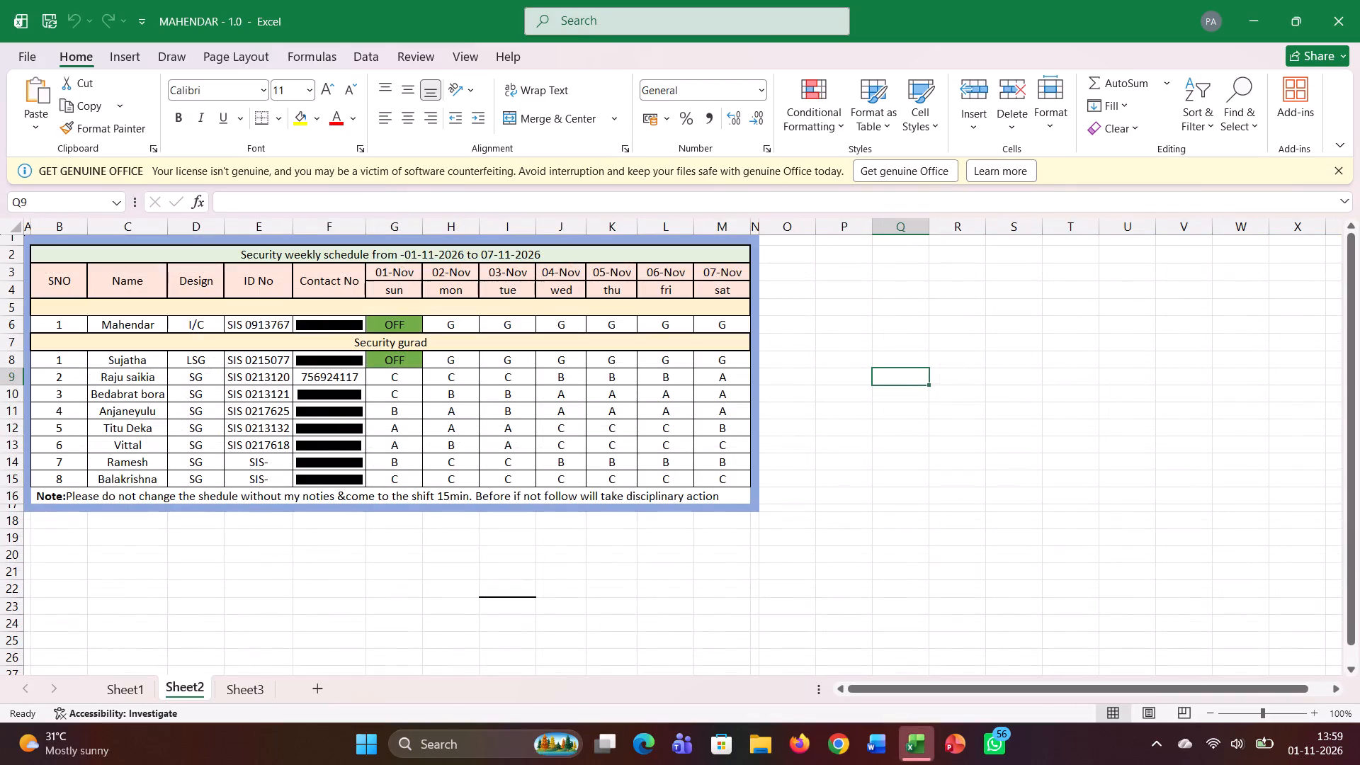
{"action": "left_click", "coordinate": [1324, 25]}
{"action": "double_click", "coordinate": [1324, 25]}
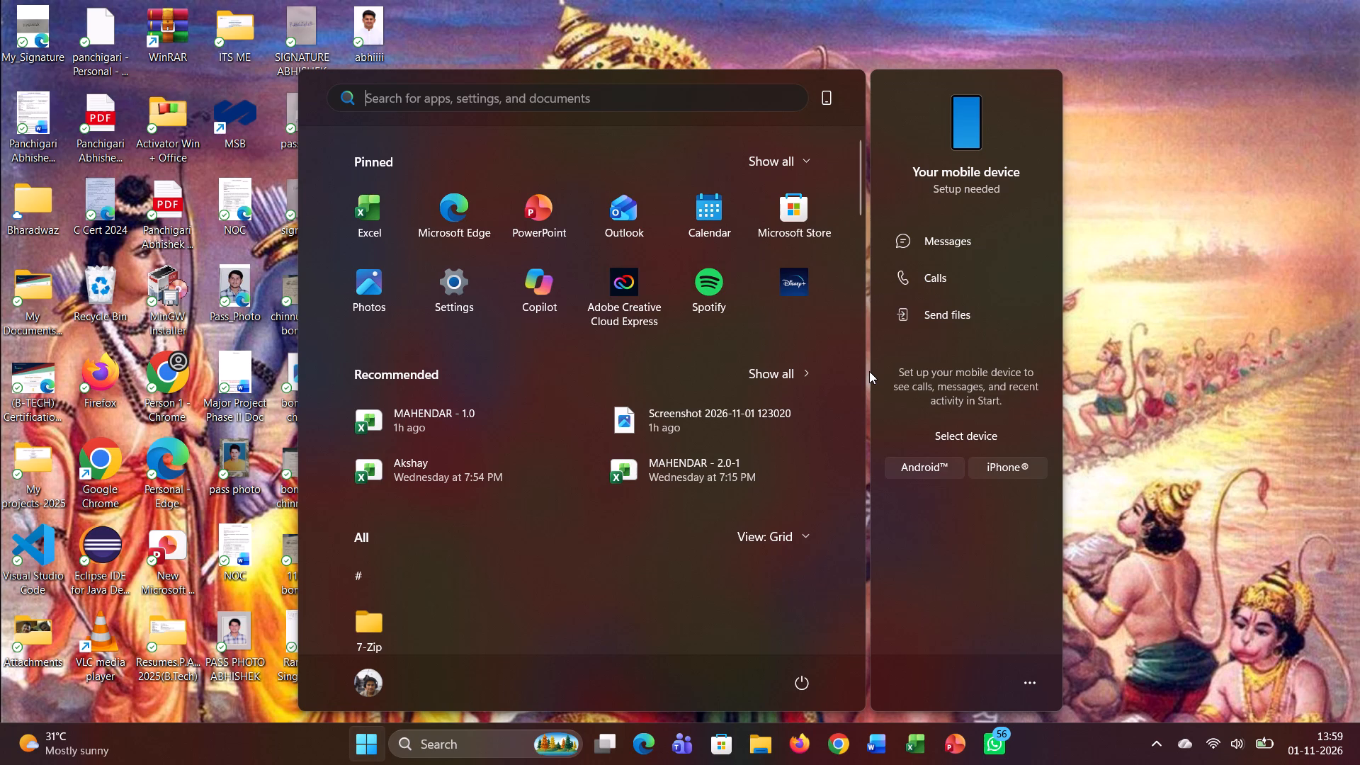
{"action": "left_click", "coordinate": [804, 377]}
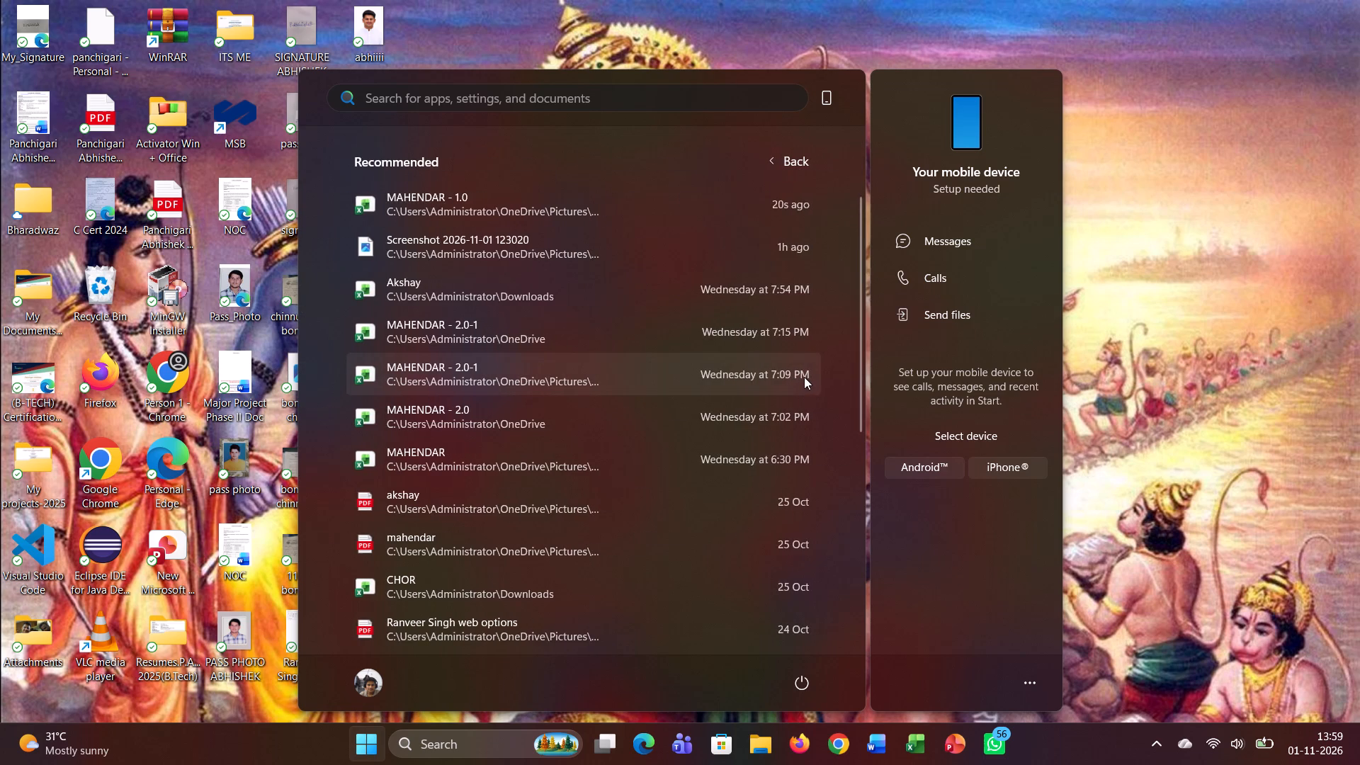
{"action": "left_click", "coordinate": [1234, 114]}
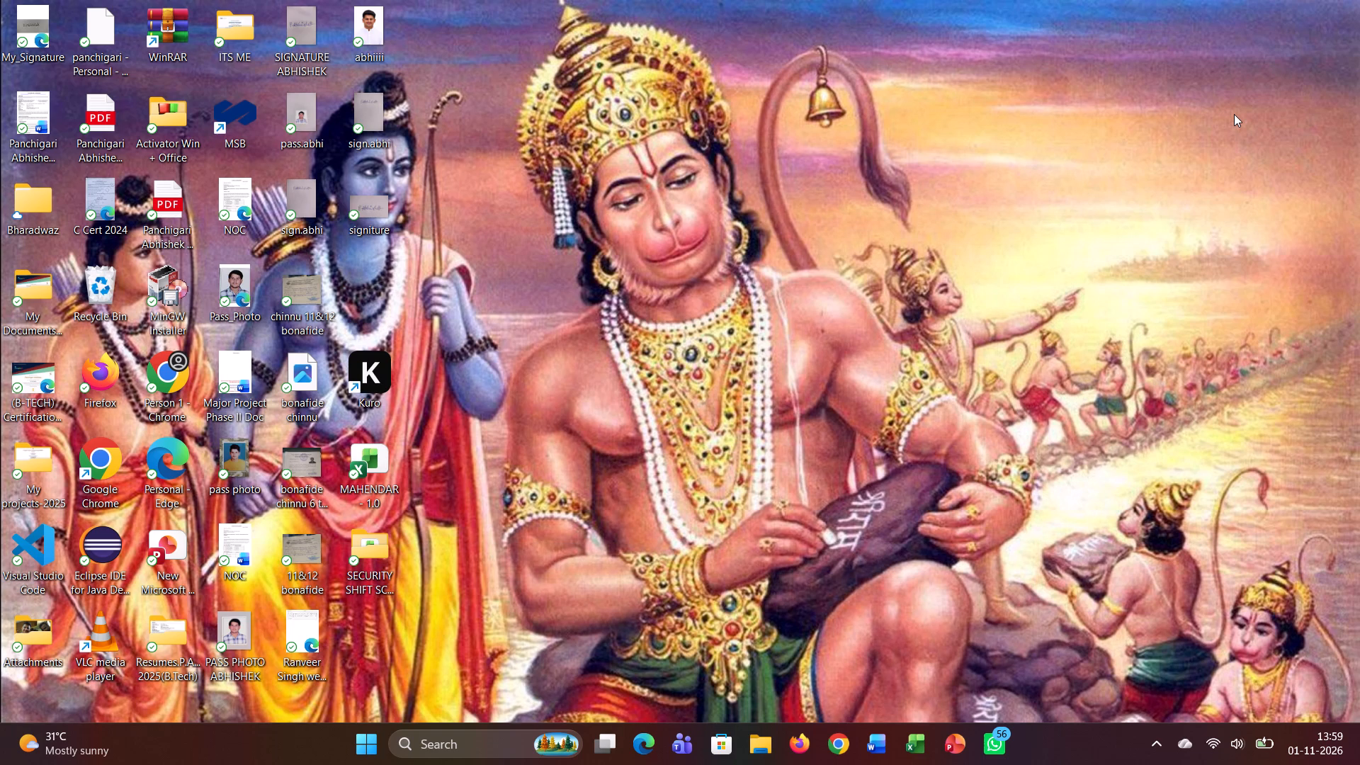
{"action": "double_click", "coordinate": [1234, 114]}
Open the computer's power options.
{"action": "left_click", "coordinate": [373, 747]}
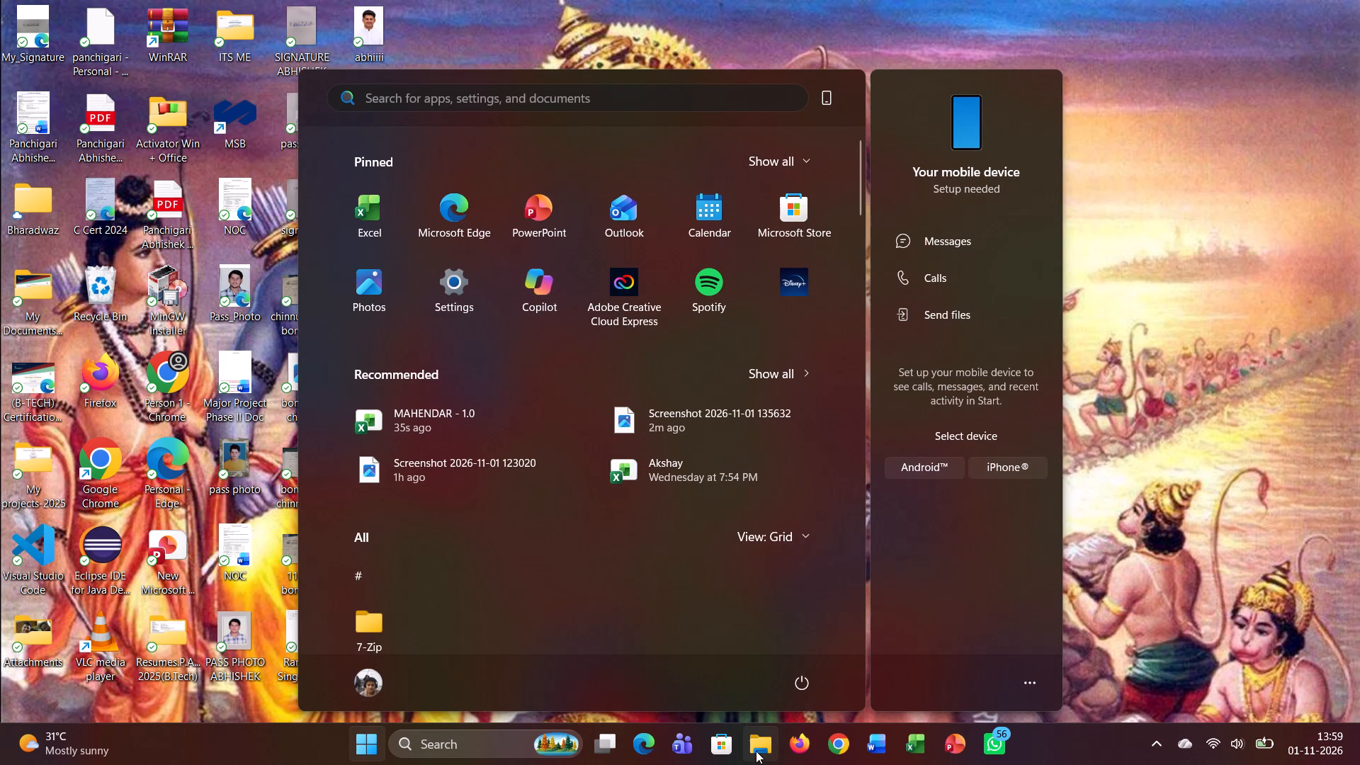
{"action": "left_click", "coordinate": [806, 682]}
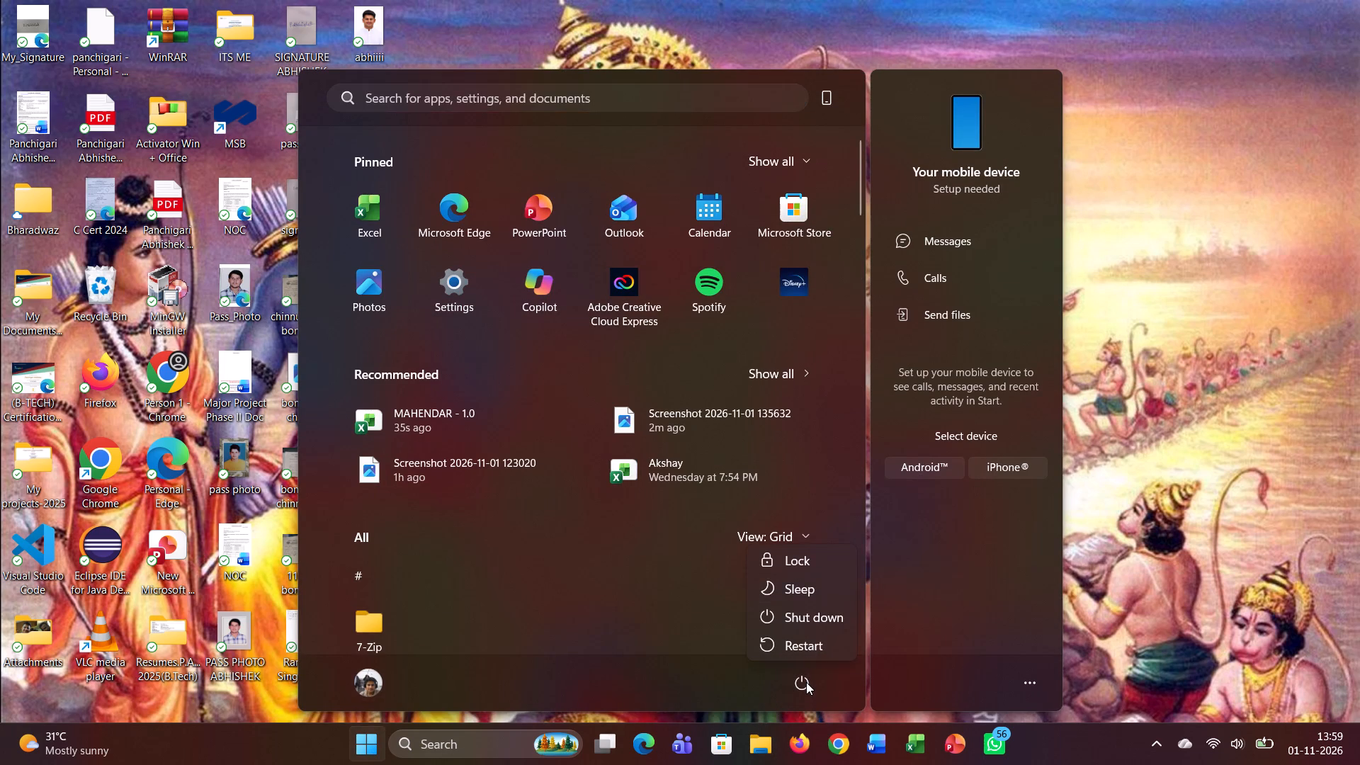